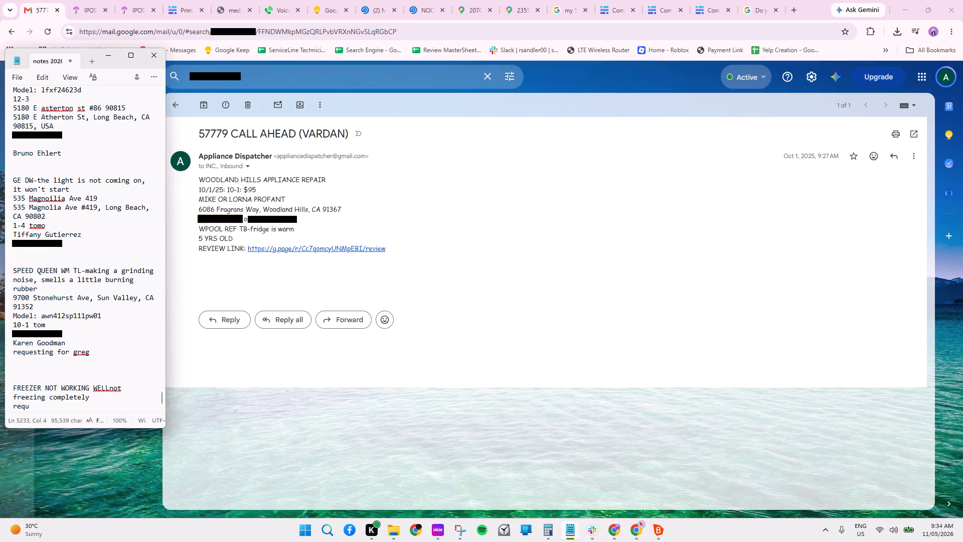
Complete the last line of the freezer job note so it reads "requesting for Vardan".
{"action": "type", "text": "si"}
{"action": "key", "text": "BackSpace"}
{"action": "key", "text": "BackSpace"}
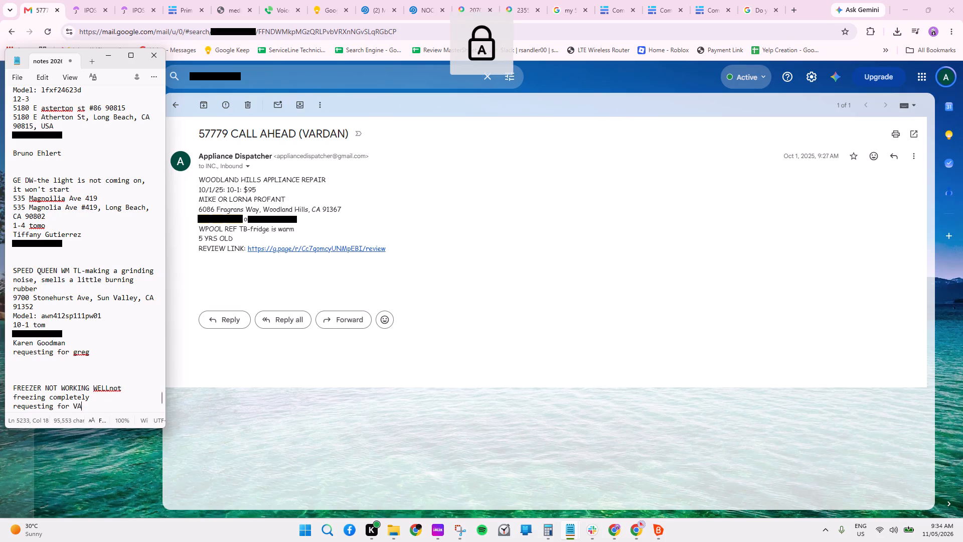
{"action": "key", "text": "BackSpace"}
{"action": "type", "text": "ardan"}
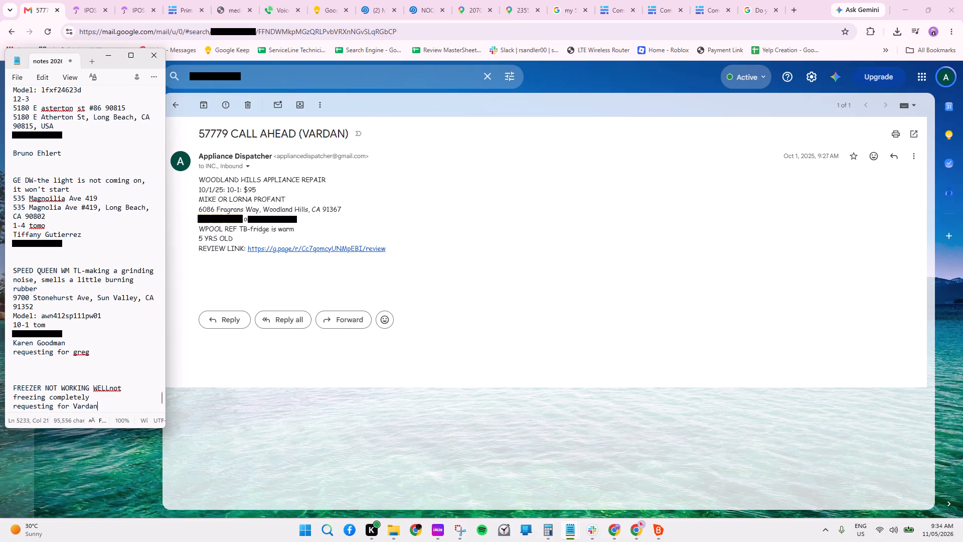
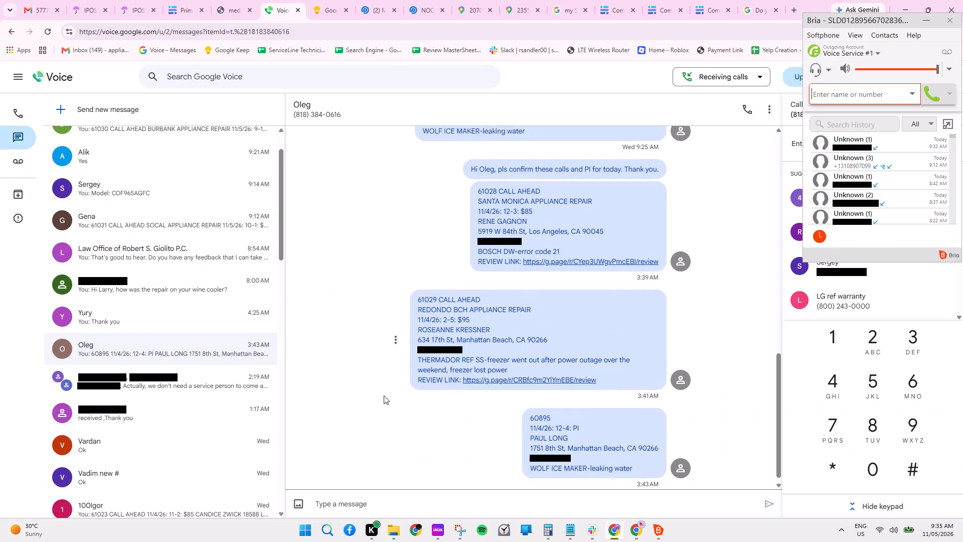
Call back the number dialed at 3:00 AM from the Google Voice call history.
{"action": "scroll", "coordinate": [384, 395], "scroll_direction": "up", "scroll_amount": 2}
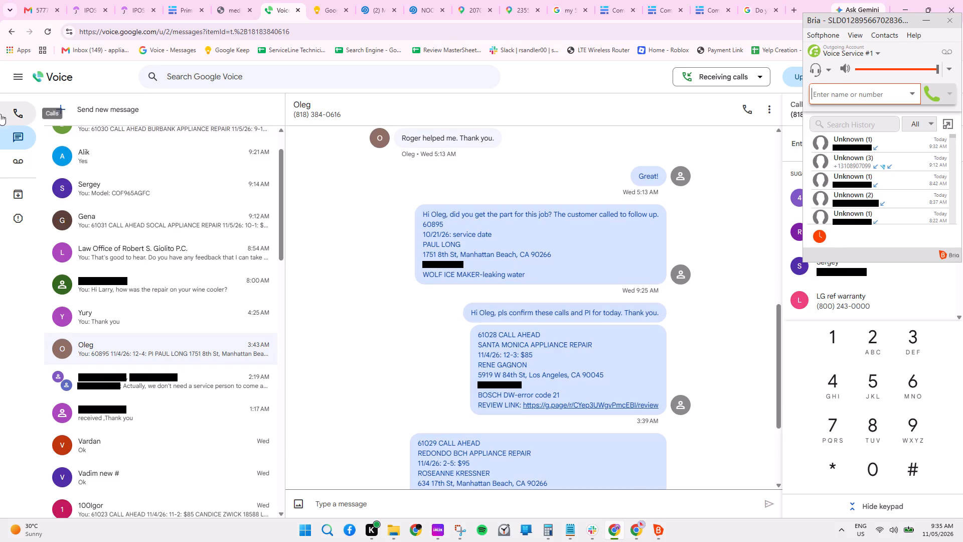
{"action": "left_click", "coordinate": [9, 113]}
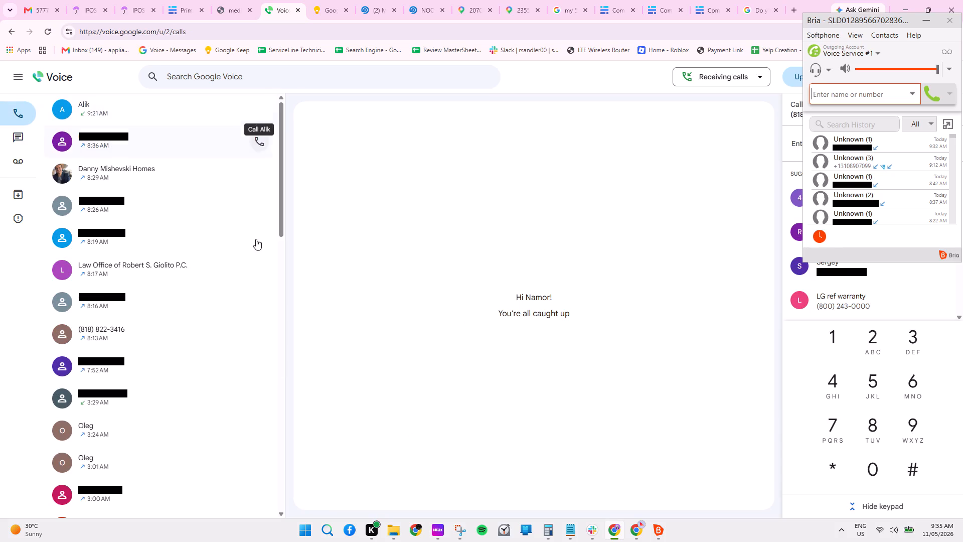
{"action": "scroll", "coordinate": [218, 322], "scroll_direction": "down", "scroll_amount": 2}
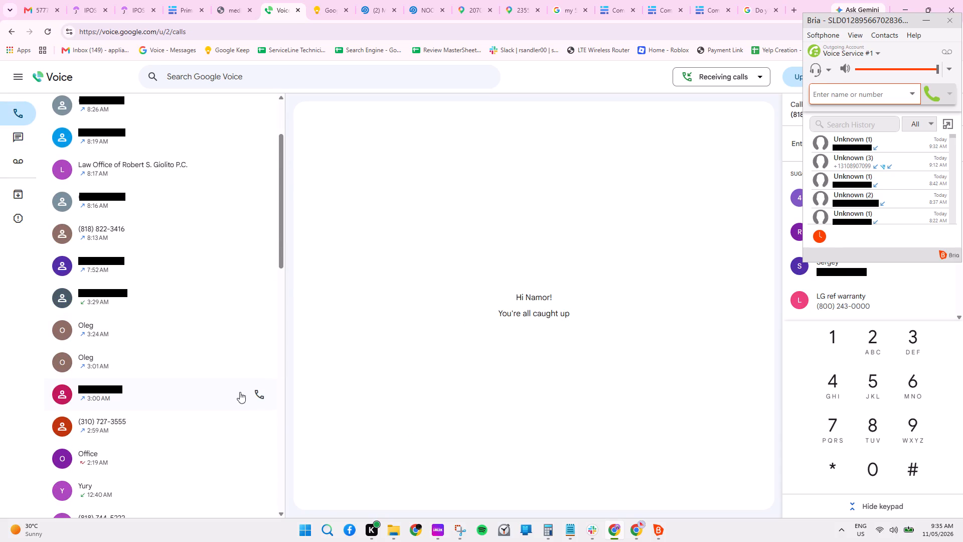
{"action": "left_click", "coordinate": [257, 391]}
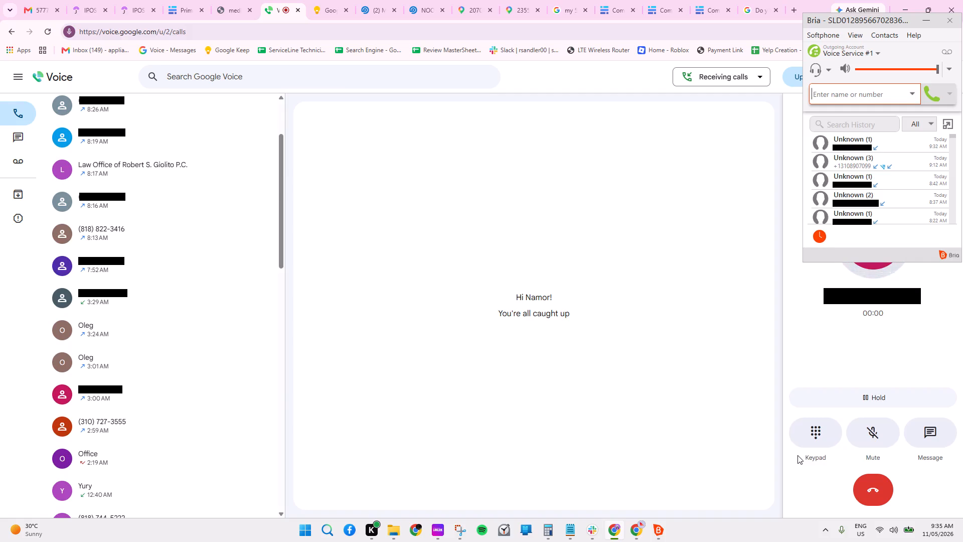
Start a new text message to the person on the current call.
{"action": "left_click", "coordinate": [929, 427]}
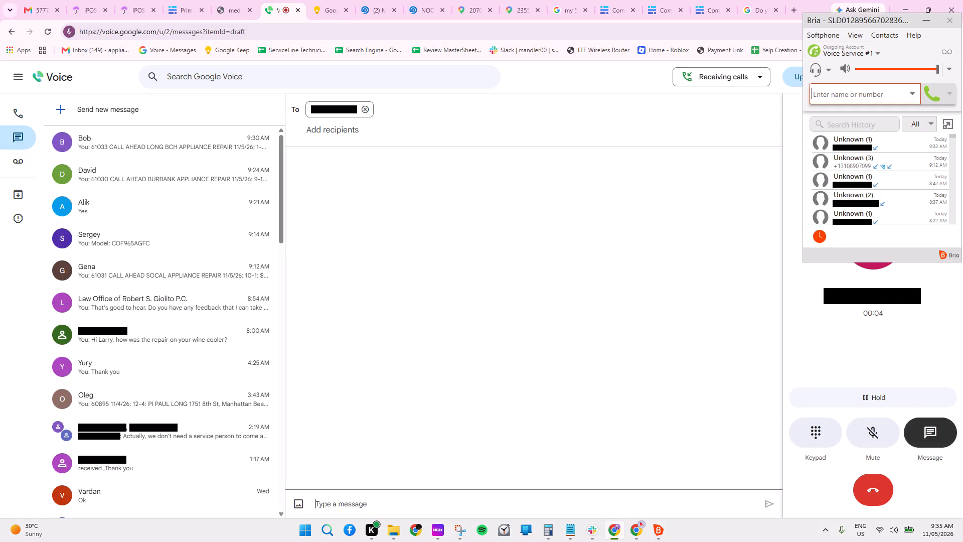
{"action": "left_click", "coordinate": [535, 512]}
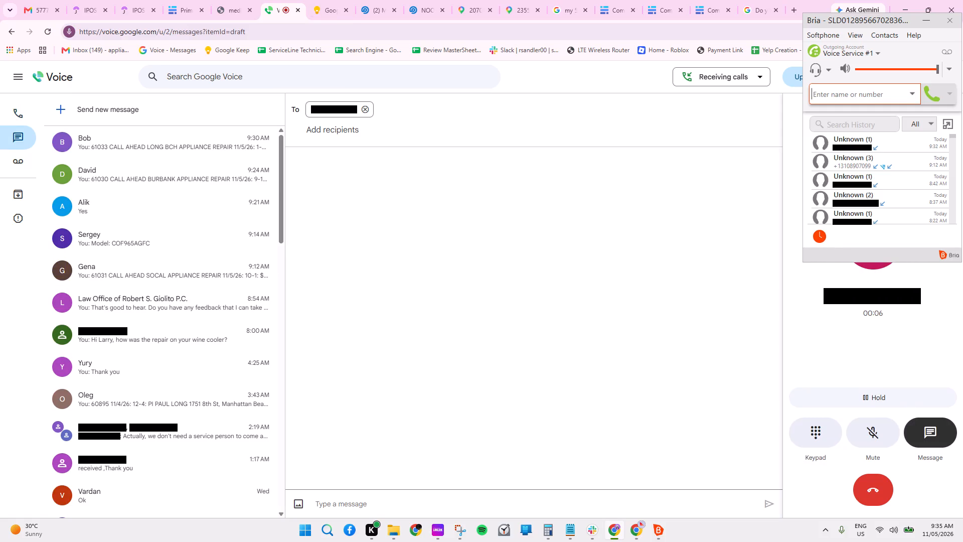
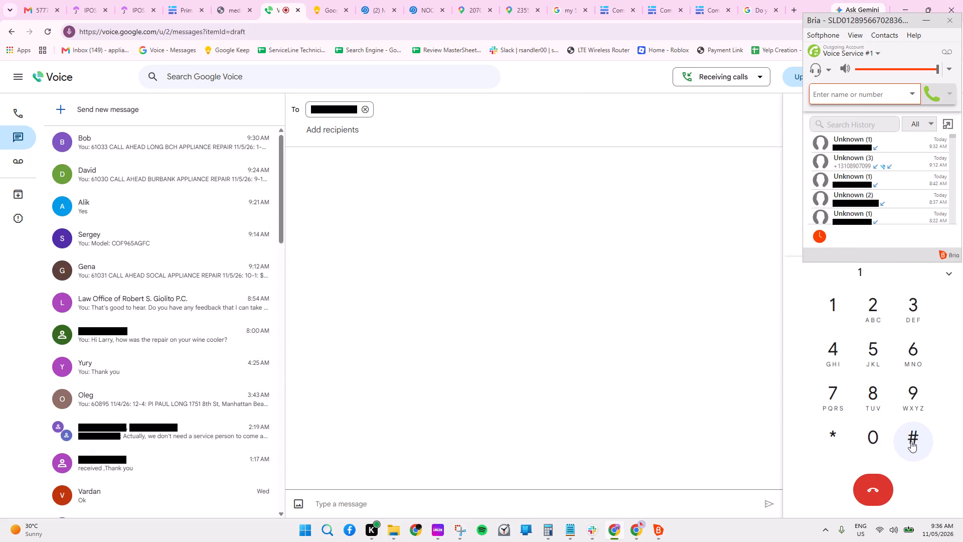
Send the # tone on the active call after the 1 already entered, and end the call.
{"action": "left_click", "coordinate": [911, 441]}
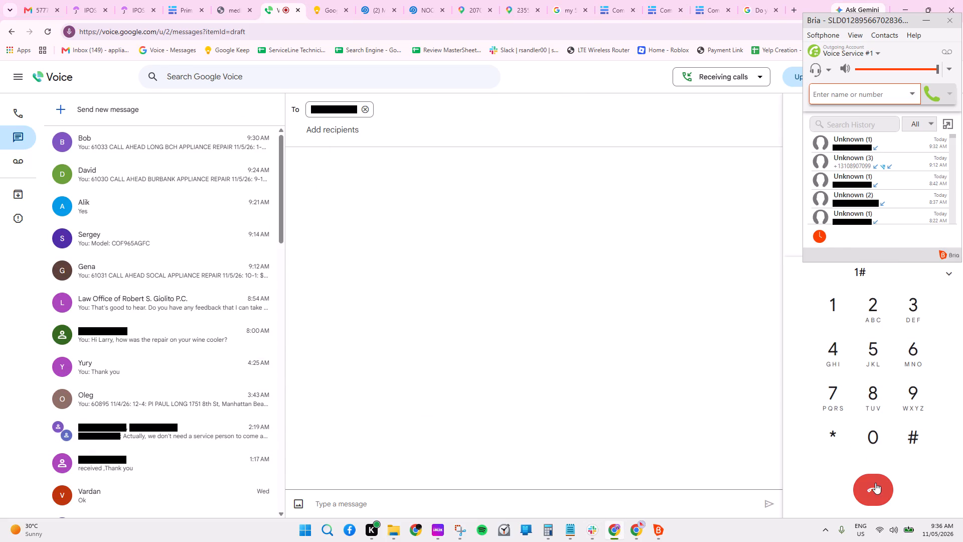
{"action": "left_click", "coordinate": [875, 493]}
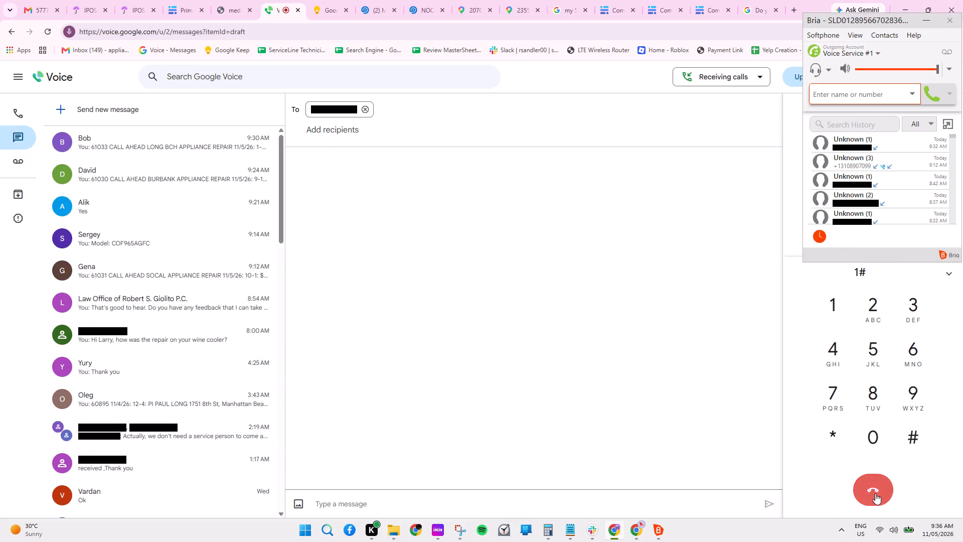
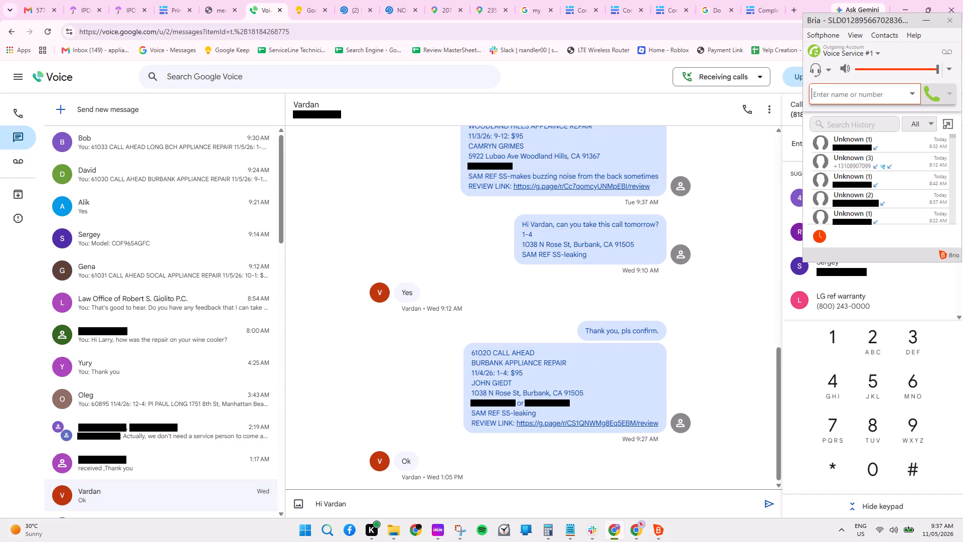
Continue the draft to Vardan with "can you take this call tomorrow? The customer requested for you." and the time window 10-1 on a new line.
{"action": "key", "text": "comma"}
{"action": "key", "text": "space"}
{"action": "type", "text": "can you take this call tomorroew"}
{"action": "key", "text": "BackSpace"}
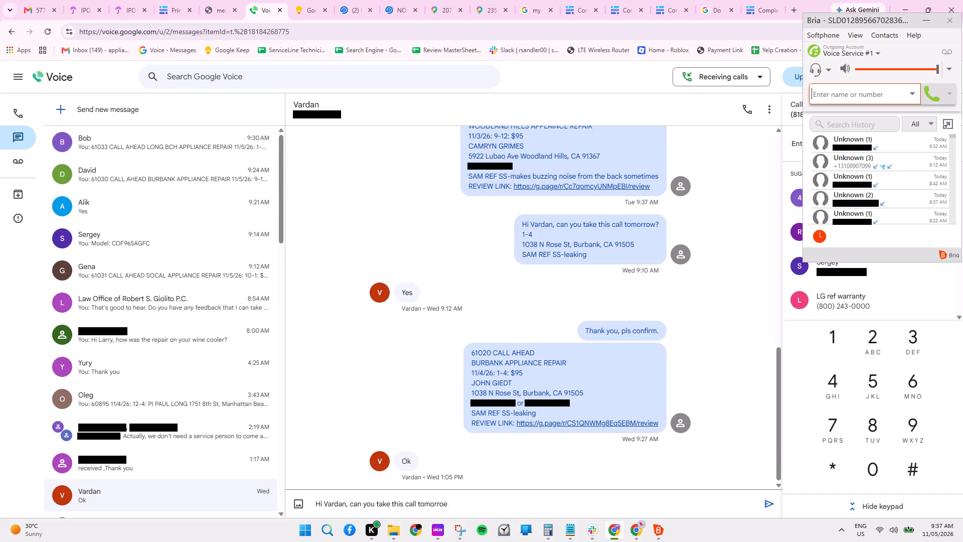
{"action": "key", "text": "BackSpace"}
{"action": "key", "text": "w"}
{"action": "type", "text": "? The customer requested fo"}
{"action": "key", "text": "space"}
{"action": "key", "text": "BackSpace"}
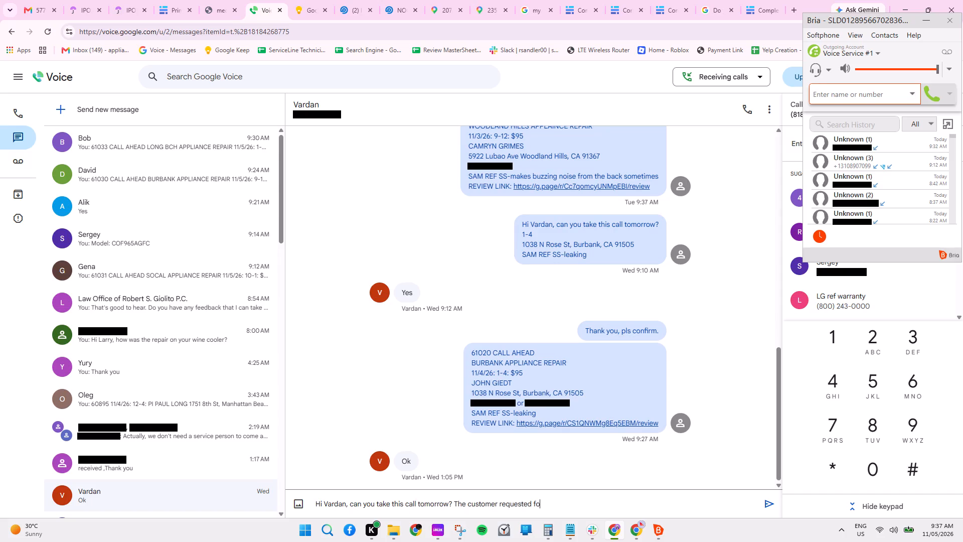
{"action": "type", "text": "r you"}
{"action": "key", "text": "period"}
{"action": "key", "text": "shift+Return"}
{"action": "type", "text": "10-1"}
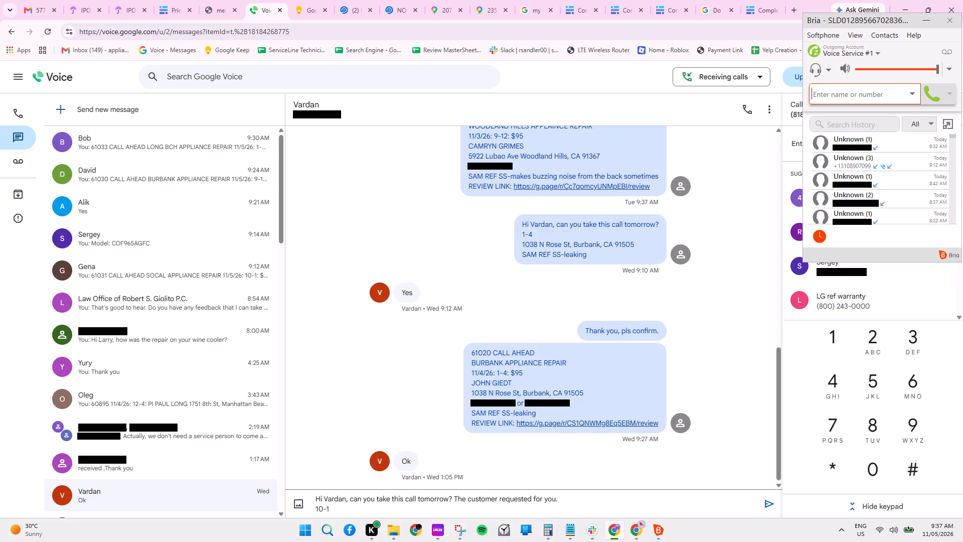
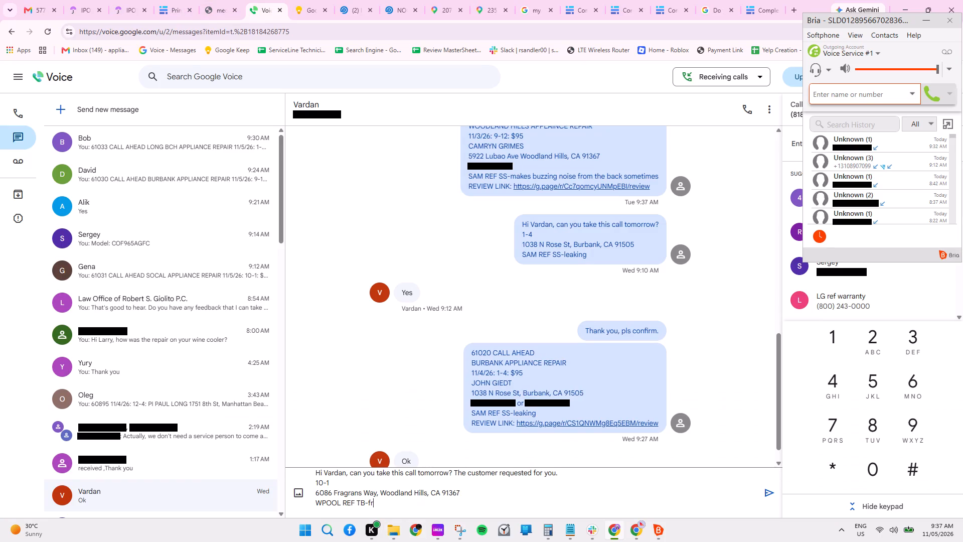
Complete the problem line of the draft message to Vardan so it reads "WPOOL REF TB-freezer is not freezing".
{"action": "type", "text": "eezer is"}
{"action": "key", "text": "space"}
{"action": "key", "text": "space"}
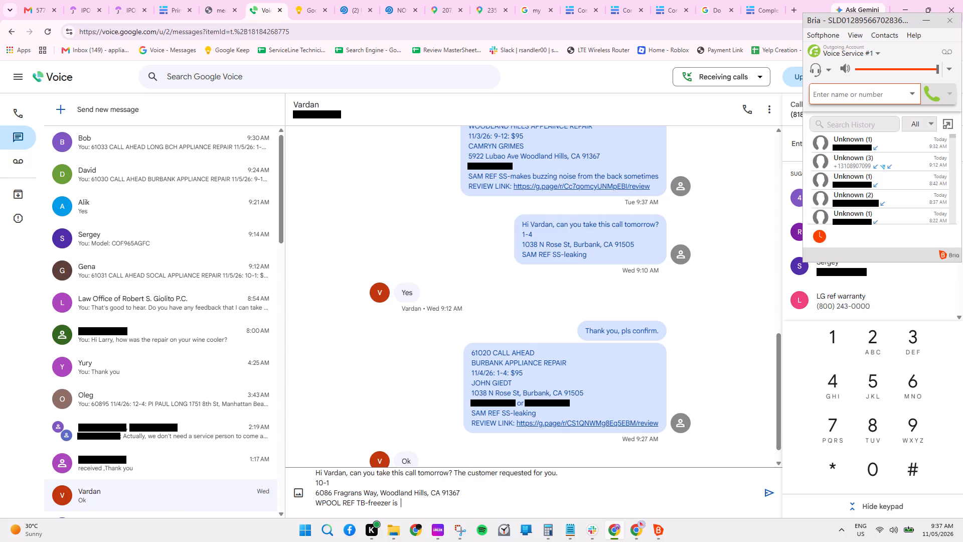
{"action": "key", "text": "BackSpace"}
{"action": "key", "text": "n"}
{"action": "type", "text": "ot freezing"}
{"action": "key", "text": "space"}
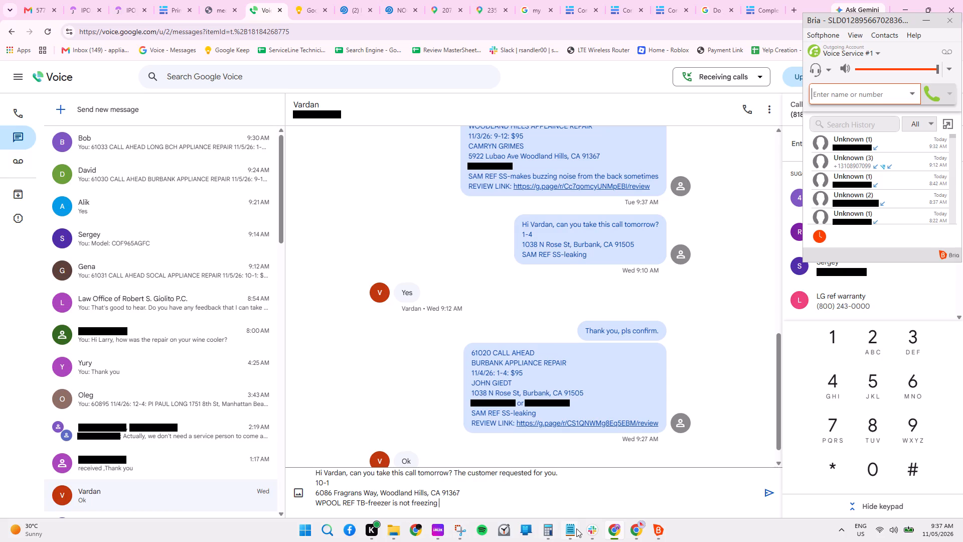
Switch to the Notepad job notes to check the customer's freezer complaint.
{"action": "left_click", "coordinate": [576, 528]}
{"action": "left_click", "coordinate": [560, 495]}
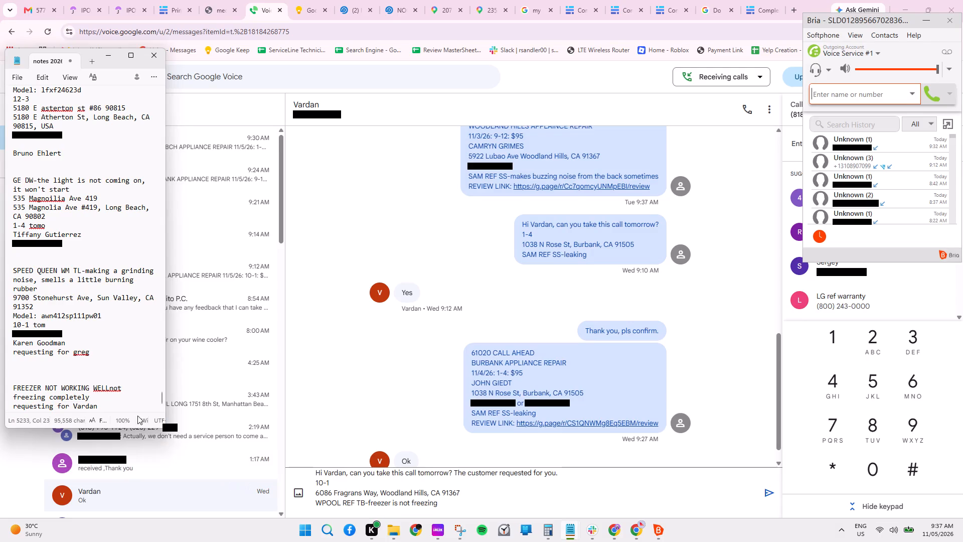
Finish the last line of the draft message to Vardan with "completely" after "freezer is not freezing".
{"action": "left_click", "coordinate": [454, 499]}
{"action": "type", "text": "completely"}
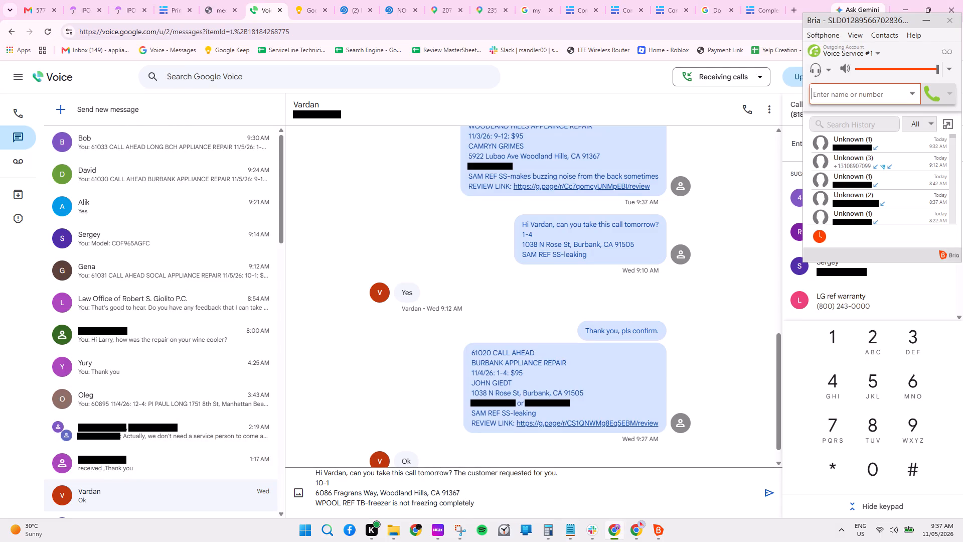
Add "You fixed their fridge last year." after the sentence about the customer's request, and send the message to Vardan.
{"action": "left_click", "coordinate": [595, 474]}
{"action": "key", "text": "space"}
{"action": "type", "text": "Yi"}
{"action": "key", "text": "BackSpace"}
{"action": "type", "text": "ou fixed their frisdg"}
{"action": "key", "text": "BackSpace"}
{"action": "key", "text": "BackSpace"}
{"action": "key", "text": "BackSpace"}
{"action": "type", "text": "dge last"}
{"action": "key", "text": "space"}
{"action": "type", "text": "year"}
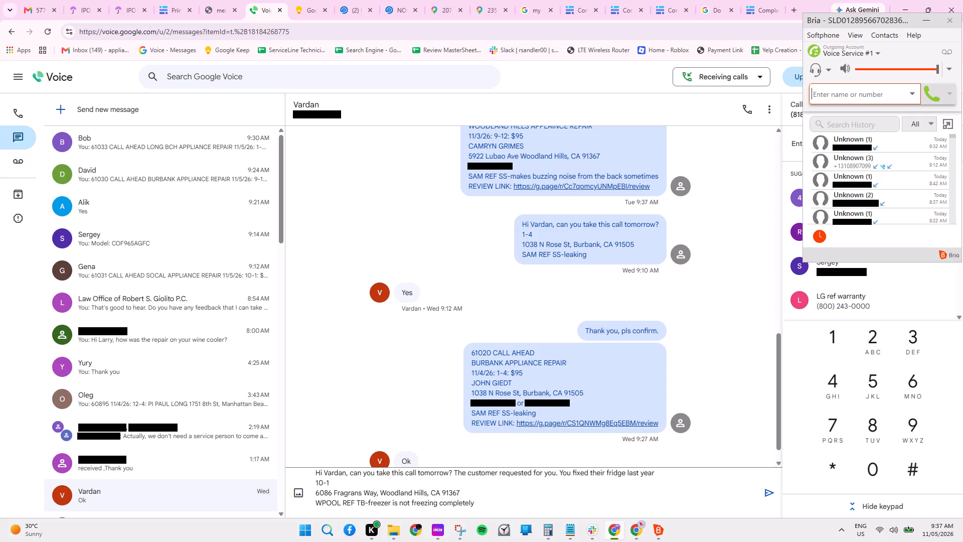
{"action": "key", "text": "period"}
{"action": "key", "text": "Return"}
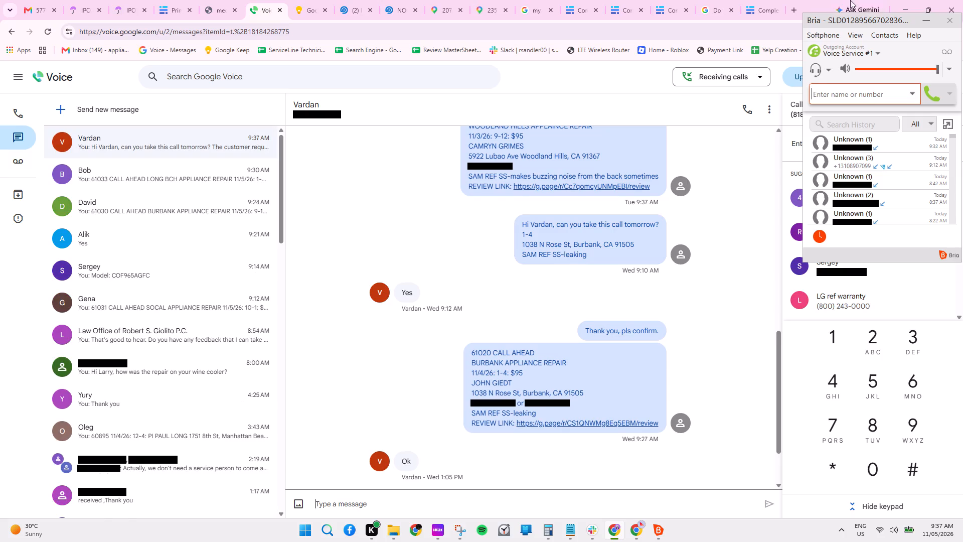
In the open new-call information form, set Business-Called to Top Tech Appliance Repair.
{"action": "left_click", "coordinate": [757, 11]}
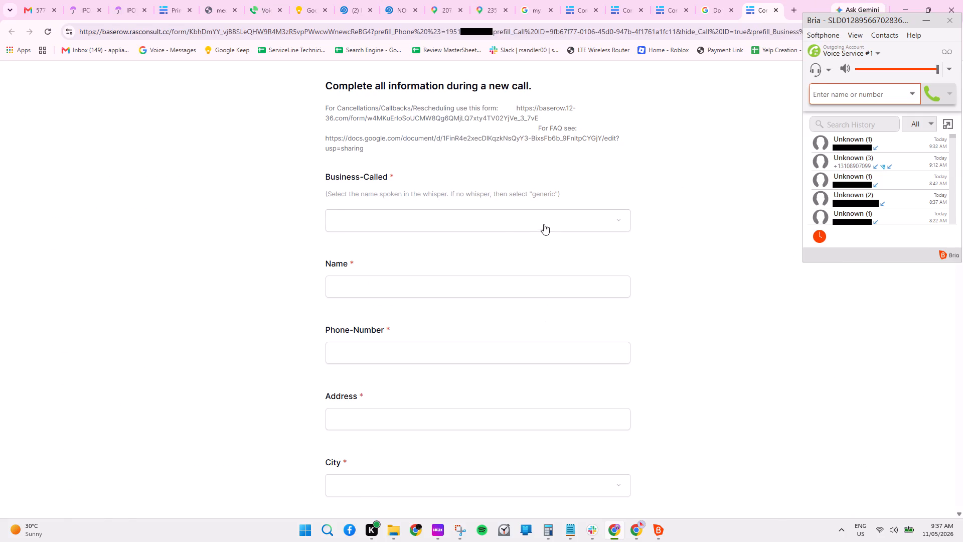
{"action": "left_click", "coordinate": [544, 224]}
{"action": "key", "text": "t"}
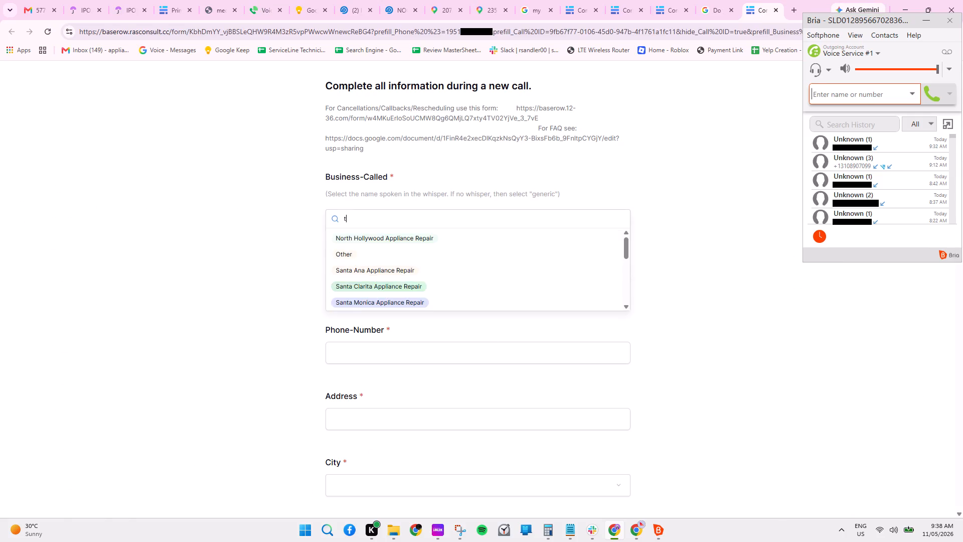
{"action": "key", "text": "i"}
{"action": "key", "text": "BackSpace"}
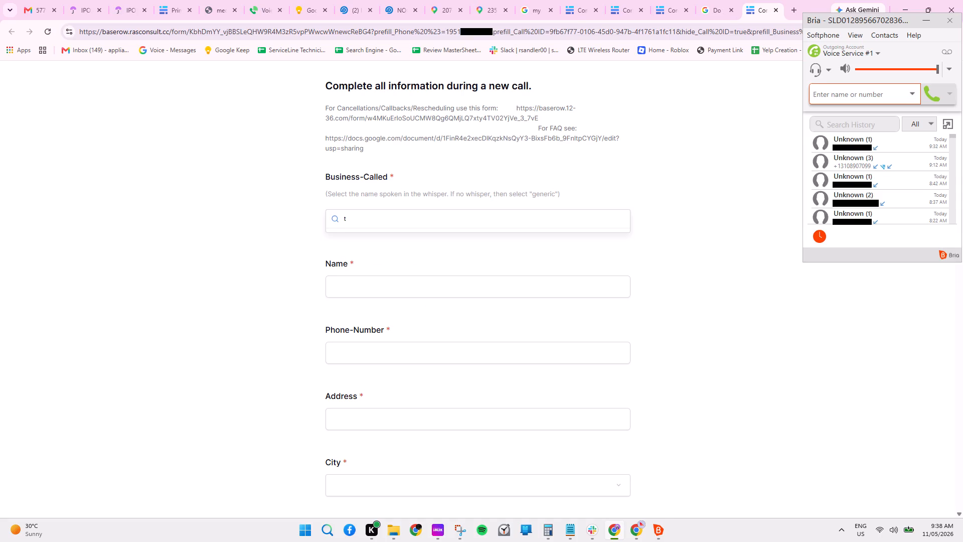
{"action": "type", "text": "op"}
{"action": "left_click", "coordinate": [496, 241]}
Begin the Name entry in the new-call form.
{"action": "left_click", "coordinate": [472, 291]}
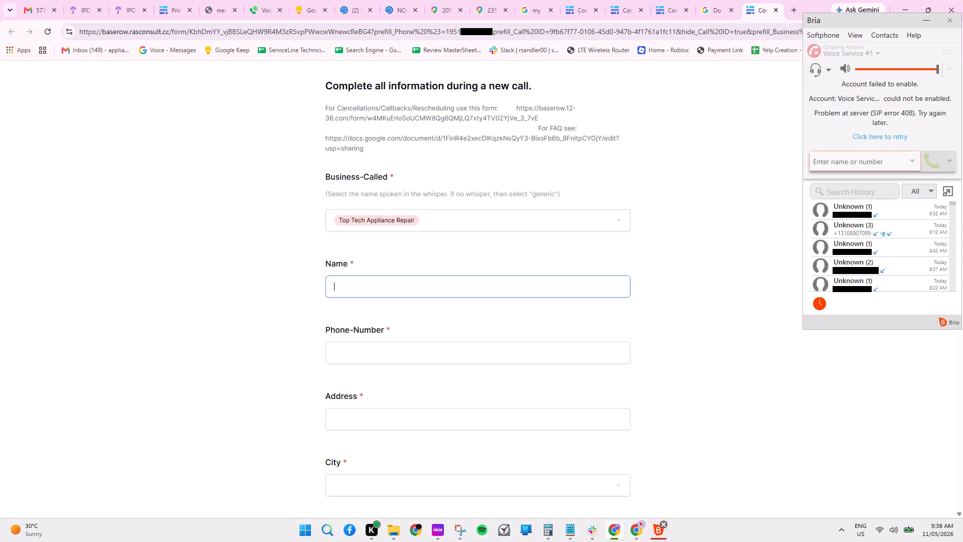
Retry enabling the failed Voice Service #1 account in the Bria softphone.
{"action": "left_click", "coordinate": [569, 531]}
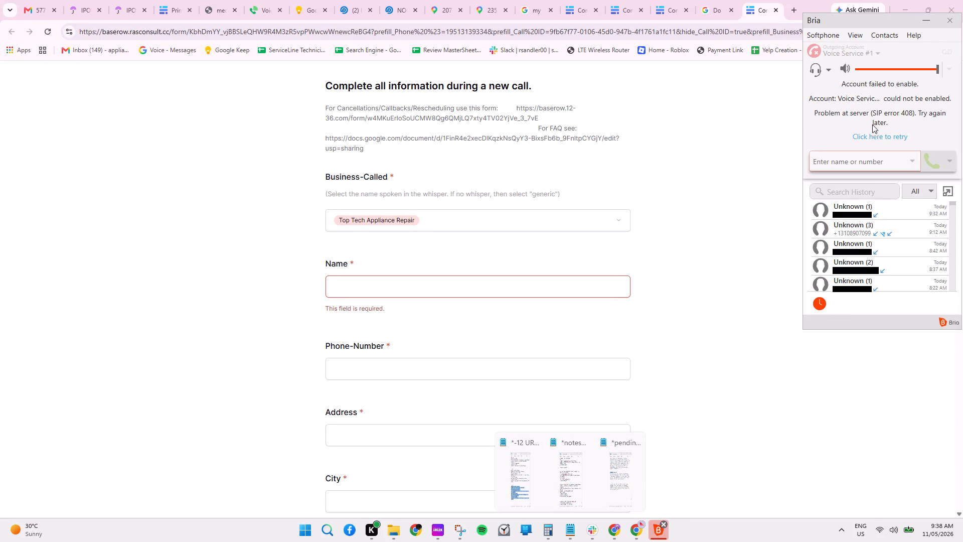
{"action": "left_click", "coordinate": [871, 138]}
Return to the Name entry in the new-call form.
{"action": "left_click", "coordinate": [495, 281]}
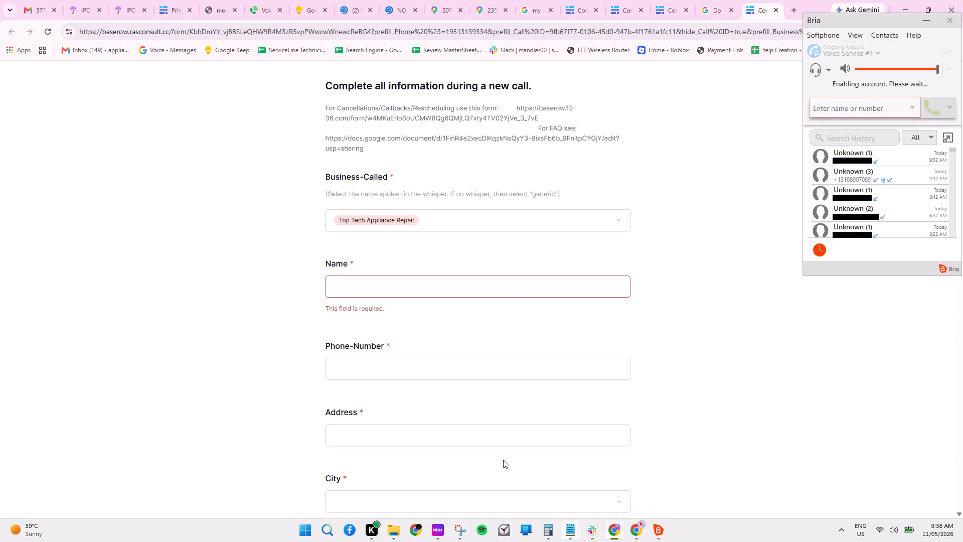
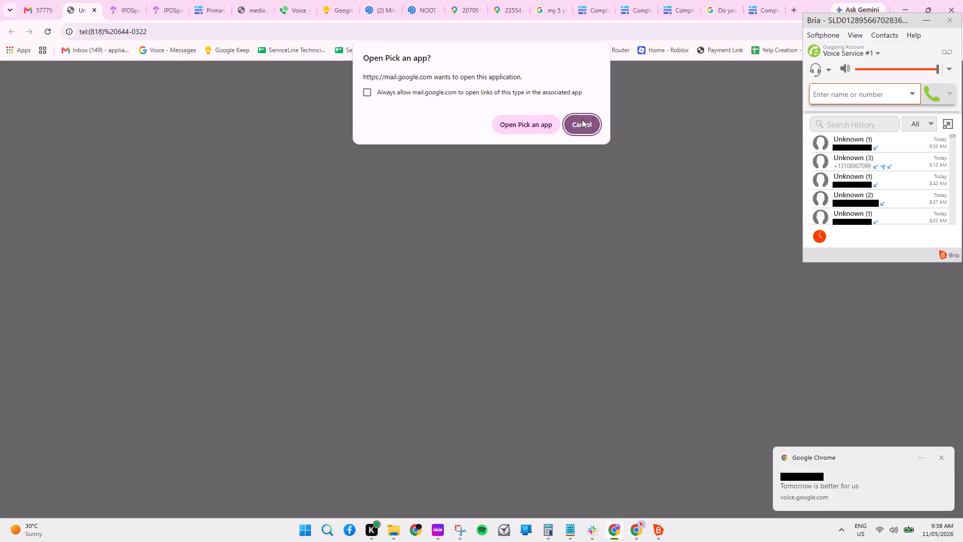
Switch to the Google Voice messages to check the customer's newly received text.
{"action": "left_click", "coordinate": [292, 10]}
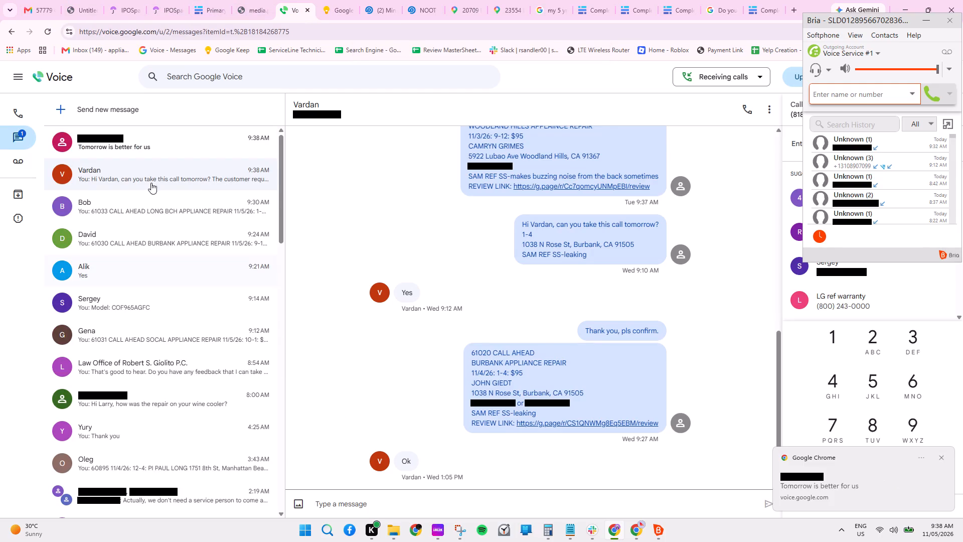
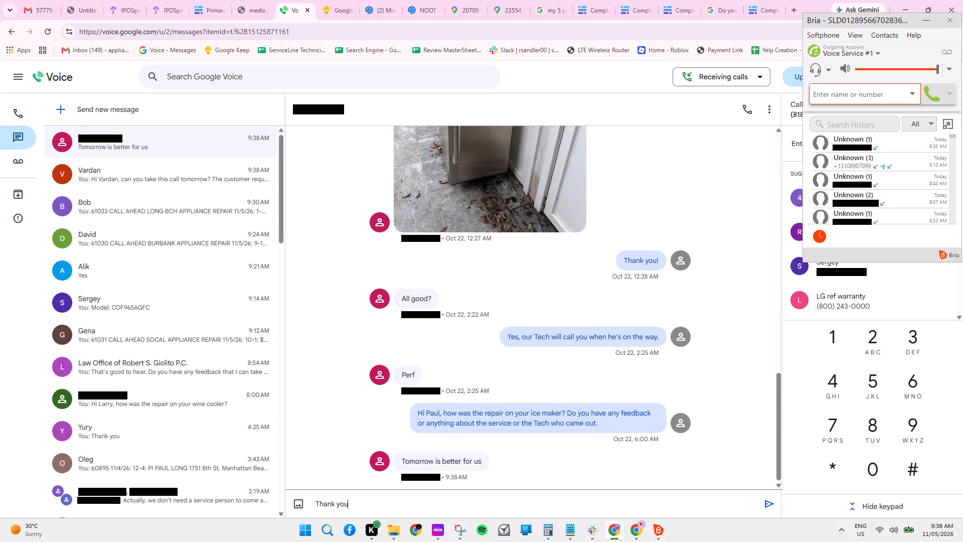
Continue the draft reply to the customer after "Thank you" with ". See you tomorrow between 12-4".
{"action": "type", "text": "."}
{"action": "key", "text": "space"}
{"action": "type", "text": "See you tomorrow between 12-4"}
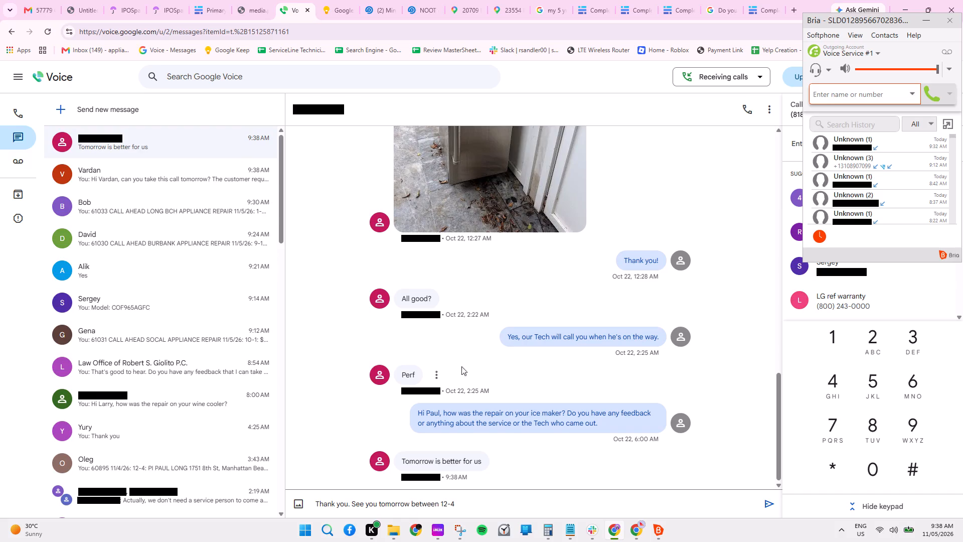
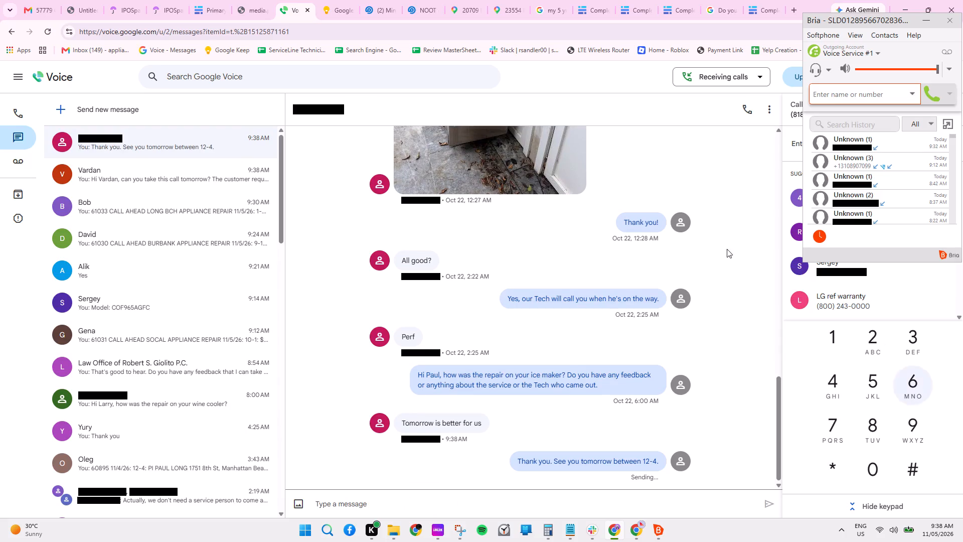
Go past the Call Log table back to the partly filled new-call information form, and switch to Notepad.
{"action": "left_click", "coordinate": [206, 13]}
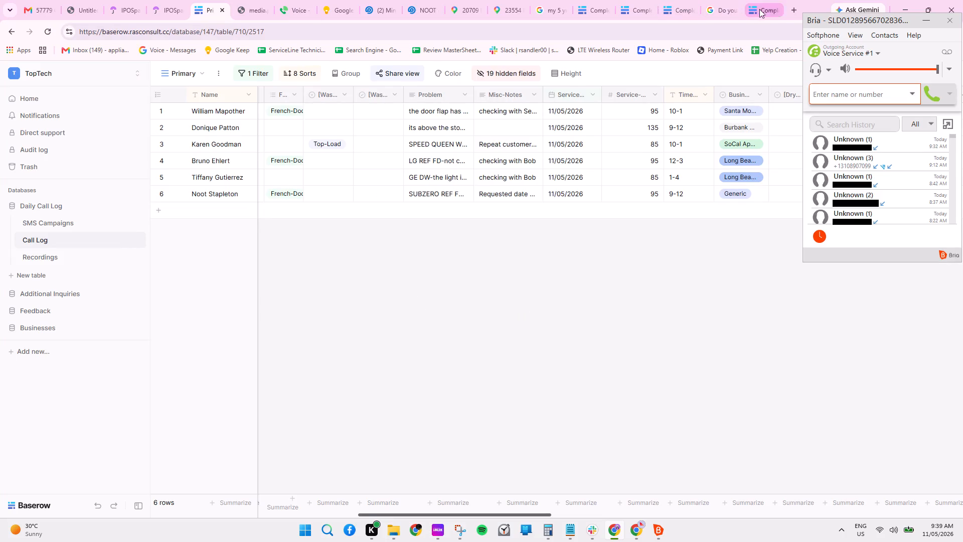
{"action": "left_click", "coordinate": [759, 9]}
{"action": "left_click", "coordinate": [570, 534]}
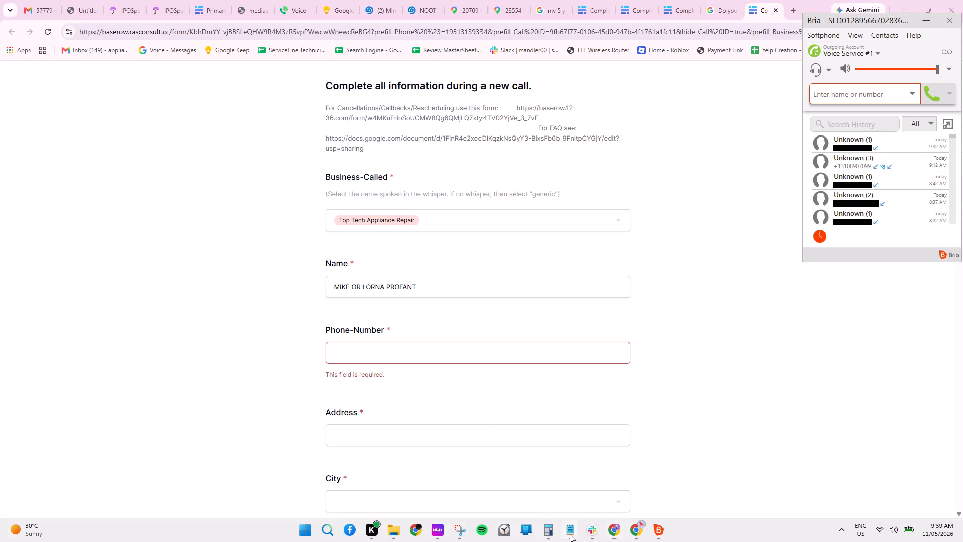
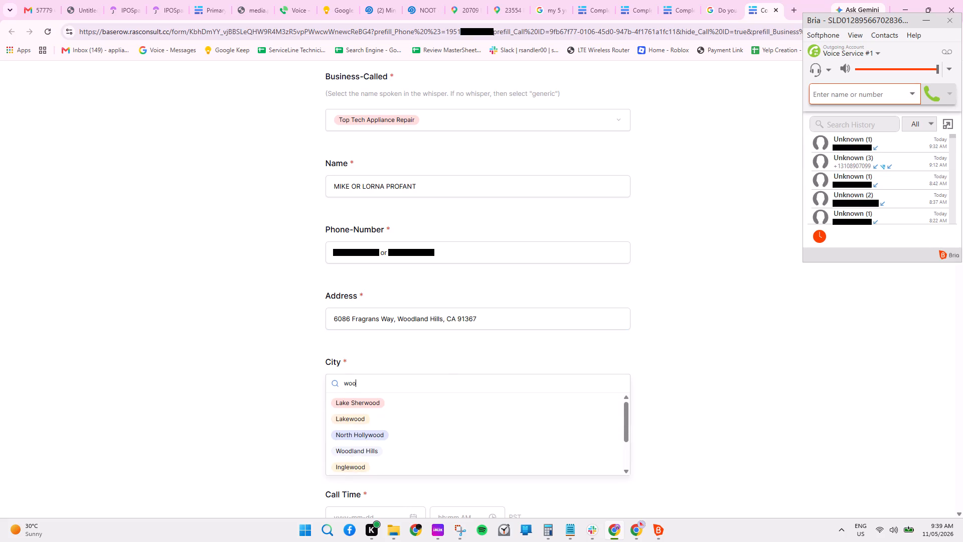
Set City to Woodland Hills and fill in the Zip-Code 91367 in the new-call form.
{"action": "left_click", "coordinate": [418, 446]}
{"action": "left_click", "coordinate": [406, 447]}
{"action": "key", "text": "ctrl+v"}
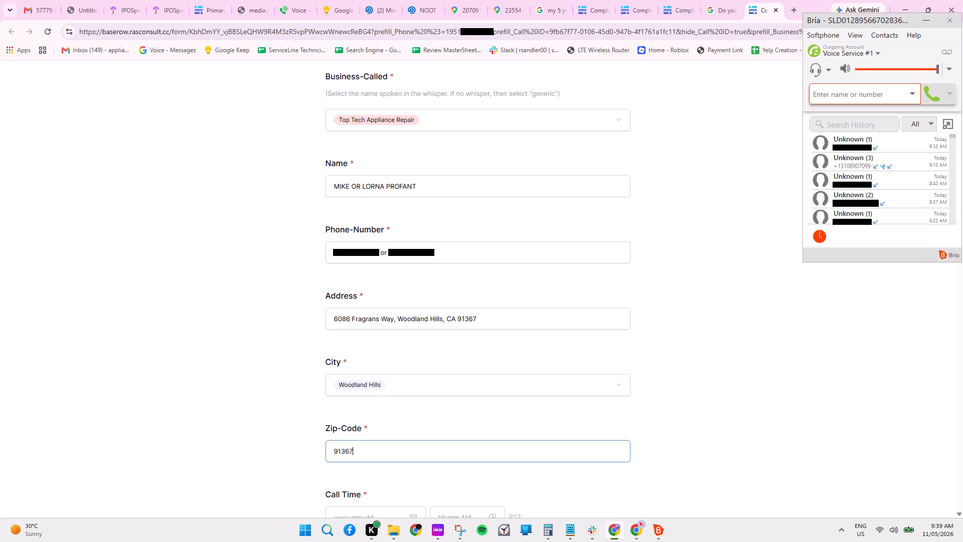
Set the Call Time date to 2026-11-04 in the new-call form.
{"action": "scroll", "coordinate": [488, 389], "scroll_direction": "down", "scroll_amount": 4}
{"action": "left_click", "coordinate": [382, 318]}
{"action": "left_click", "coordinate": [382, 400]}
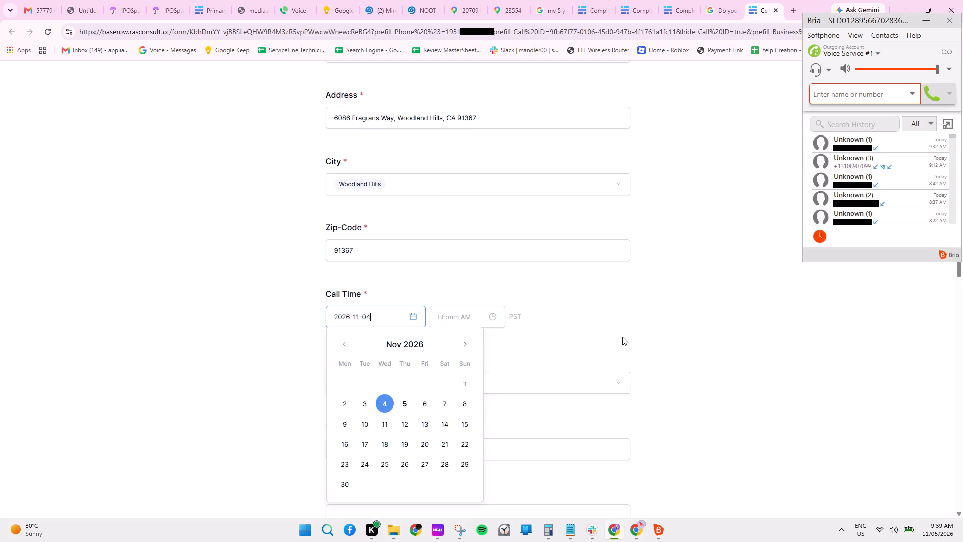
{"action": "left_click", "coordinate": [623, 336]}
Choose Refrigerator as the Appliance in the new-call form.
{"action": "left_click", "coordinate": [414, 380]}
{"action": "left_click", "coordinate": [392, 416]}
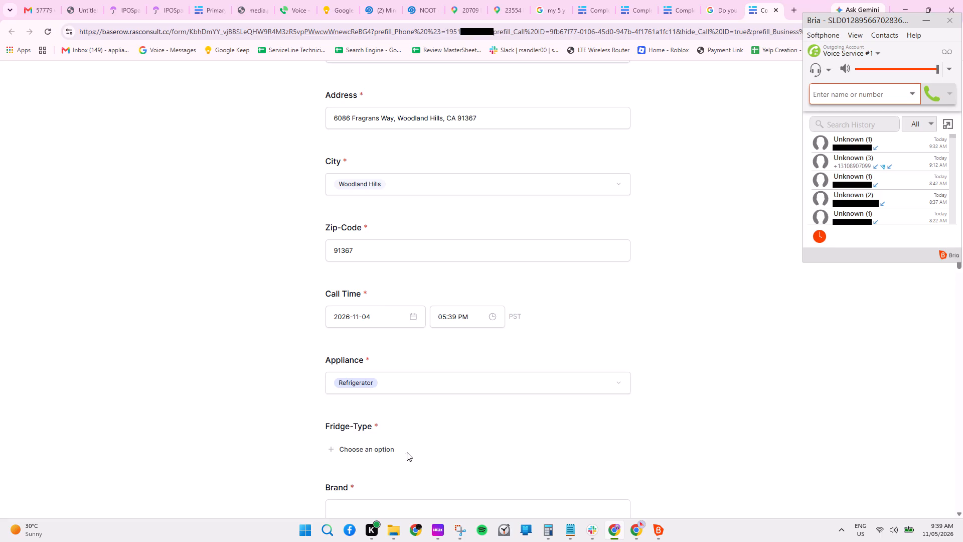
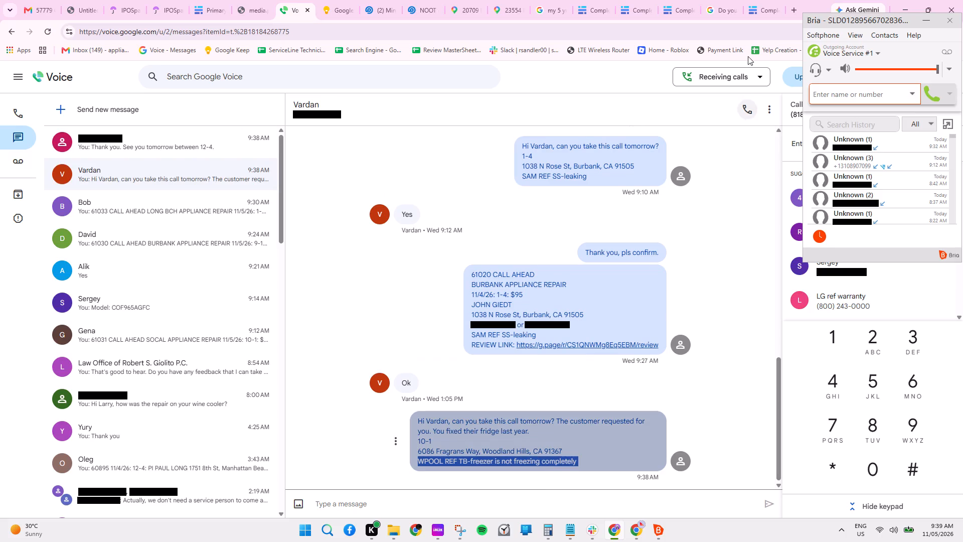
Return to the open new-call form and set Fridge-Type to Top/Bottom.
{"action": "left_click", "coordinate": [758, 14]}
{"action": "scroll", "coordinate": [432, 404], "scroll_direction": "down", "scroll_amount": 4}
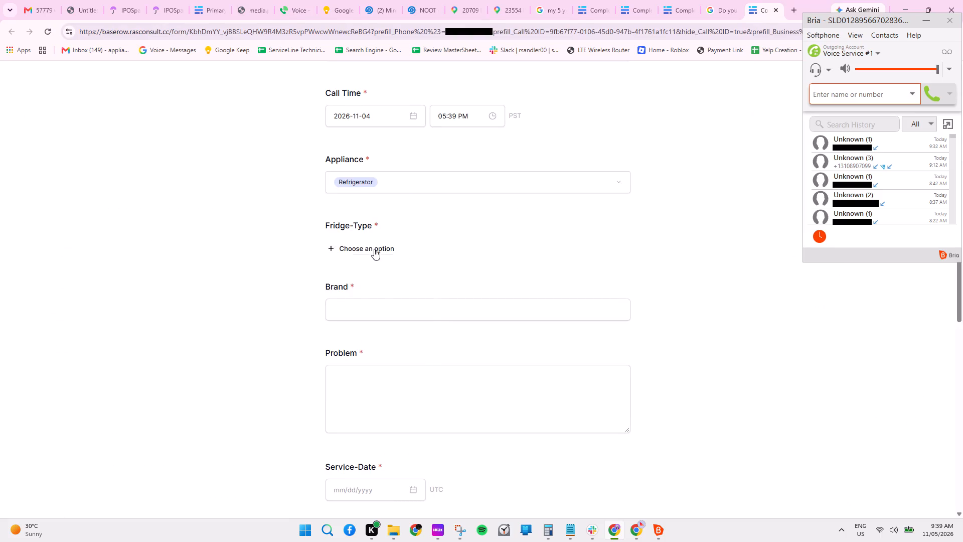
{"action": "left_click", "coordinate": [374, 249]}
{"action": "left_click", "coordinate": [367, 301]}
Enter whirlpool as the Brand and paste the copied line "WPOOL REF TB-freezer is not freezing completely" as the Problem.
{"action": "left_click", "coordinate": [374, 322]}
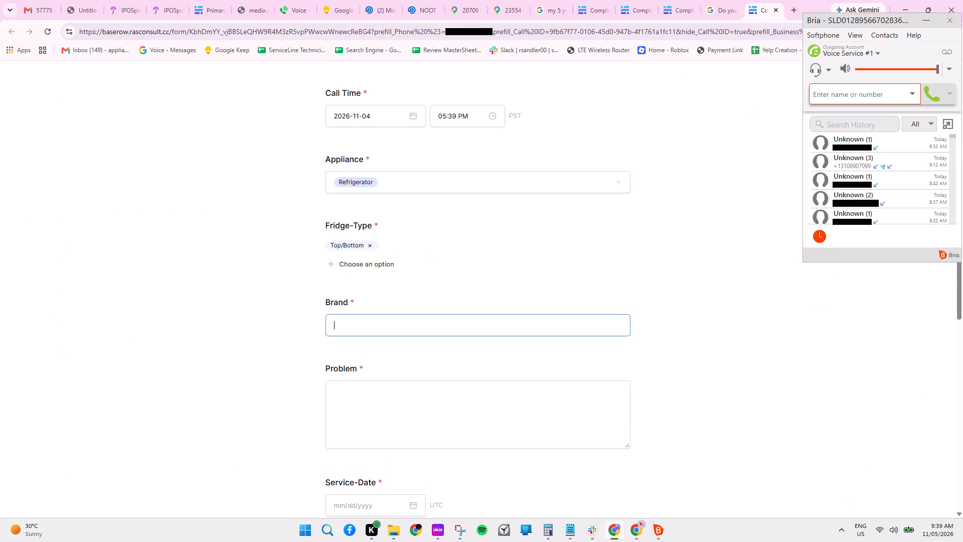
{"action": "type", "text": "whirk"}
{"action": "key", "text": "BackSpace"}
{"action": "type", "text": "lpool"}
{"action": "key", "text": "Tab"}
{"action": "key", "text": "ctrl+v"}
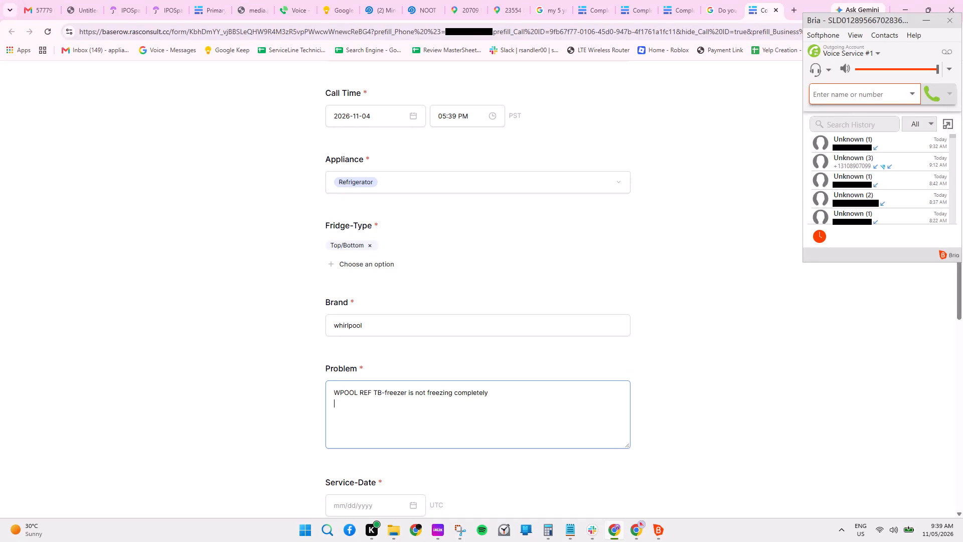
Set the service date to 11/05/2026 and enter 10-1 as the time window.
{"action": "scroll", "coordinate": [506, 286], "scroll_direction": "down", "scroll_amount": 2}
{"action": "left_click", "coordinate": [360, 405]}
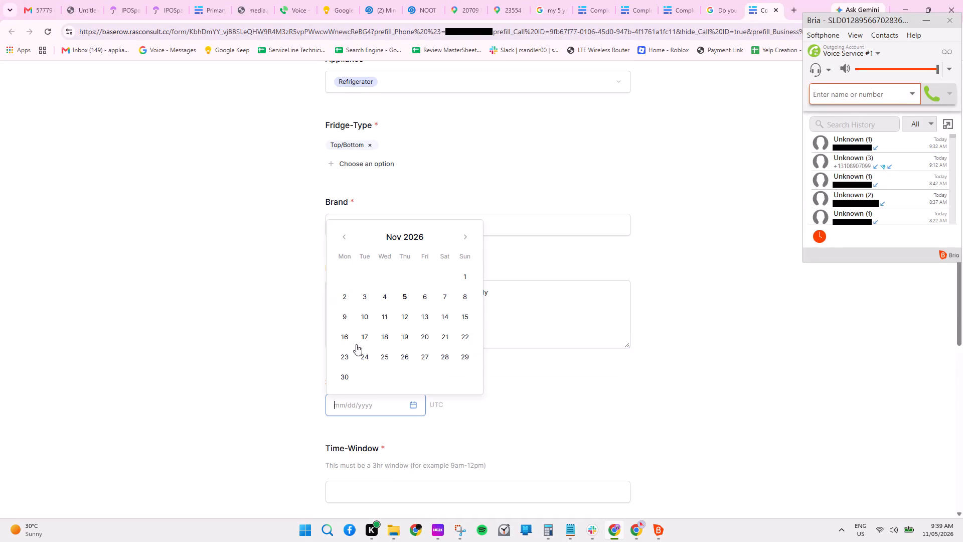
{"action": "left_click", "coordinate": [403, 298]}
{"action": "left_click", "coordinate": [579, 343]}
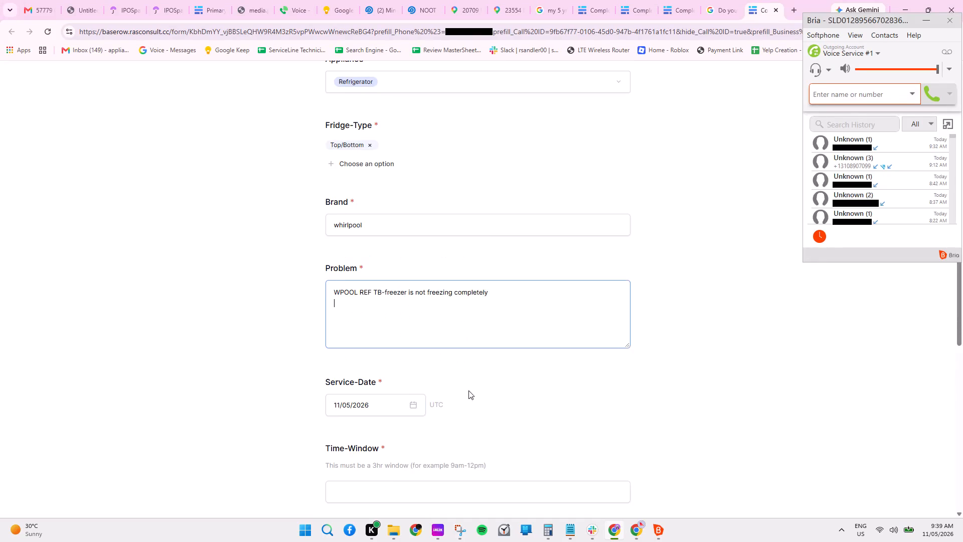
{"action": "scroll", "coordinate": [442, 389], "scroll_direction": "down", "scroll_amount": 2}
{"action": "left_click", "coordinate": [403, 395]}
{"action": "type", "text": "10-1"}
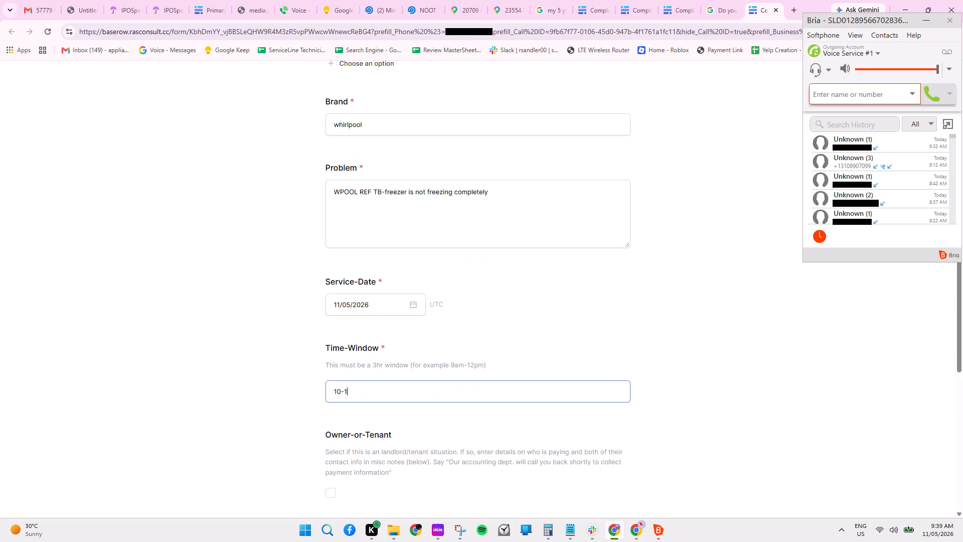
Enter "Repeat customer-requesting for Vardan" in the miscellaneous notes of the call form.
{"action": "scroll", "coordinate": [398, 408], "scroll_direction": "down", "scroll_amount": 5}
{"action": "left_click", "coordinate": [399, 329]}
{"action": "type", "text": "Repeat customer"}
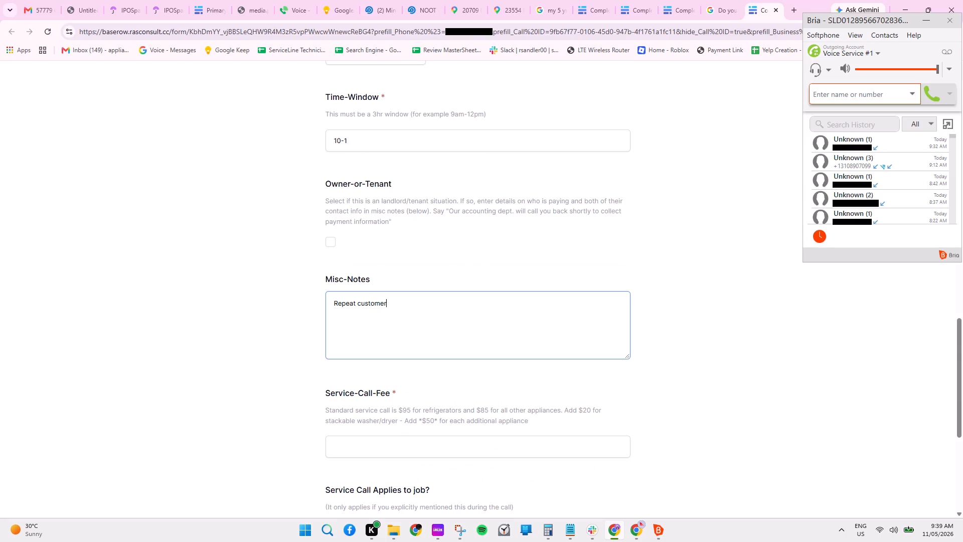
{"action": "type", "text": "-requesting for Vardan"}
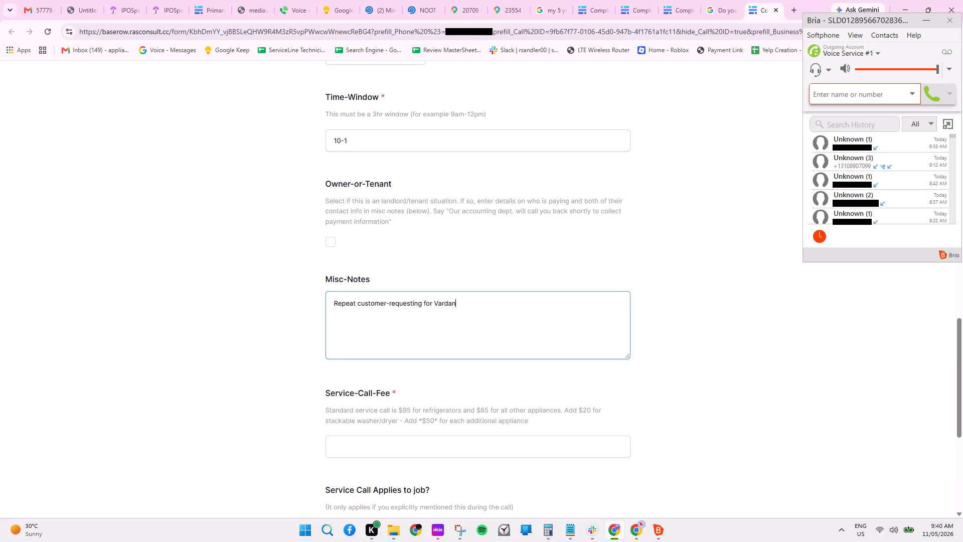
Enter a service call fee of 95 and mark that the service call applies to the job.
{"action": "scroll", "coordinate": [465, 342], "scroll_direction": "down", "scroll_amount": 1}
{"action": "left_click", "coordinate": [397, 393]}
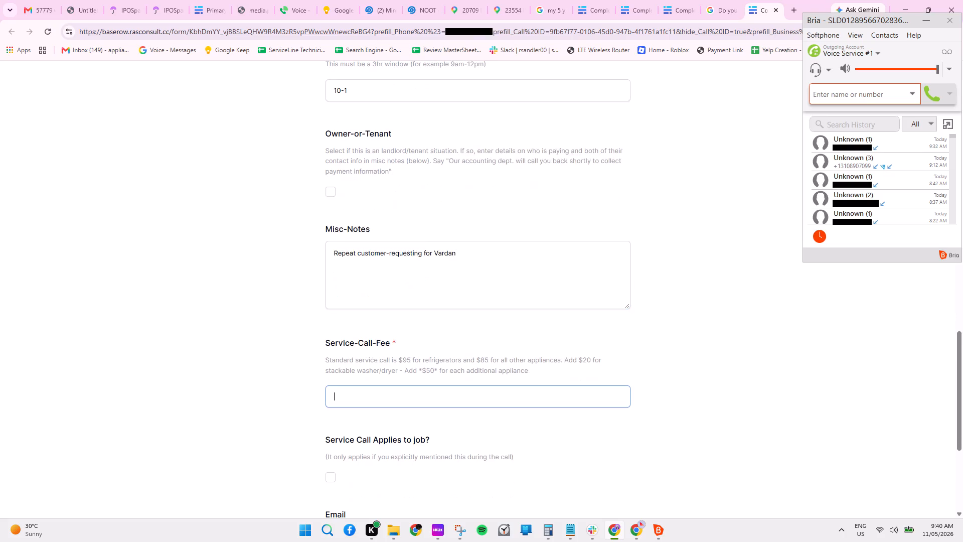
{"action": "type", "text": "95"}
{"action": "scroll", "coordinate": [409, 388], "scroll_direction": "down", "scroll_amount": 4}
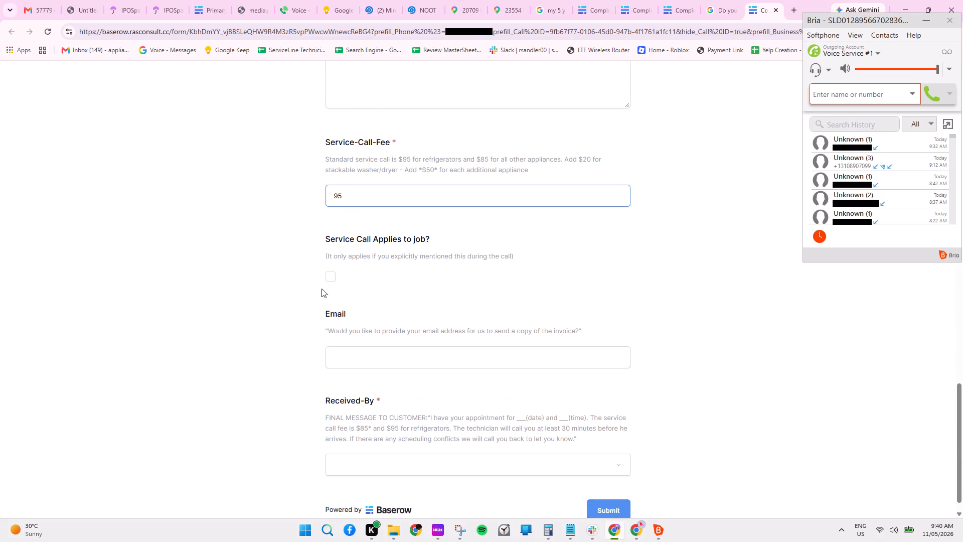
{"action": "left_click", "coordinate": [330, 279]}
Choose Angel as the person who received the call.
{"action": "scroll", "coordinate": [523, 343], "scroll_direction": "down", "scroll_amount": 3}
{"action": "left_click", "coordinate": [410, 449]}
{"action": "left_click", "coordinate": [397, 492]}
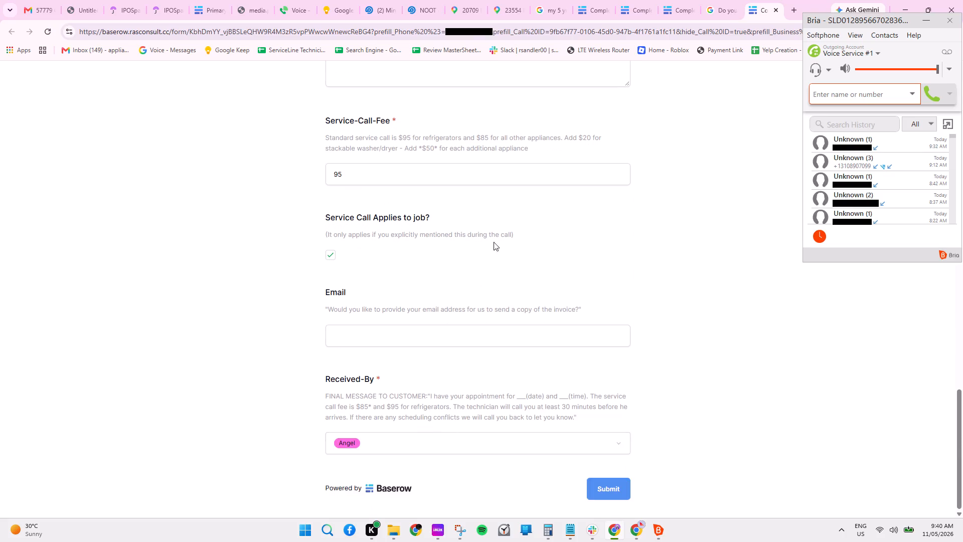
Add ", he said they like what he did last time with their fridge" to the end of the miscellaneous notes.
{"action": "scroll", "coordinate": [542, 262], "scroll_direction": "up", "scroll_amount": 4}
{"action": "left_click", "coordinate": [498, 227]}
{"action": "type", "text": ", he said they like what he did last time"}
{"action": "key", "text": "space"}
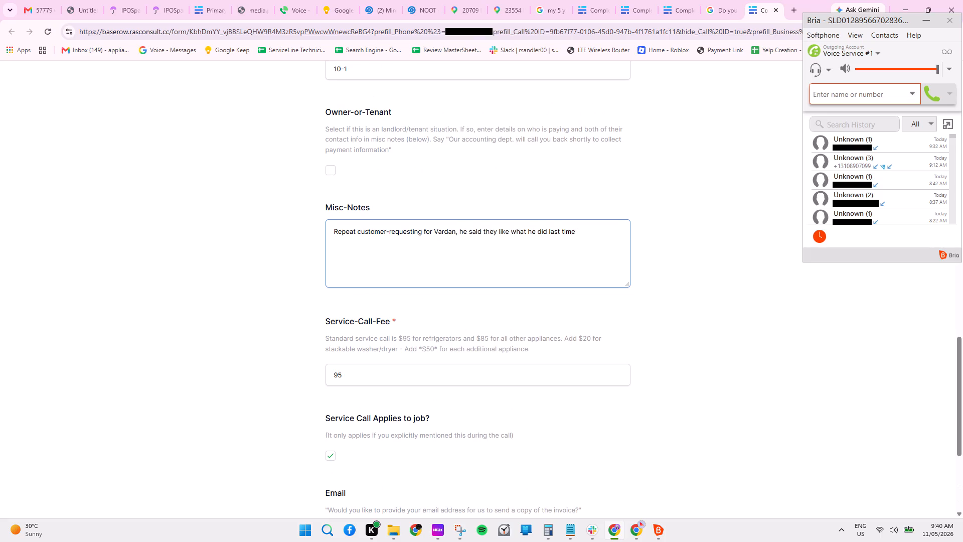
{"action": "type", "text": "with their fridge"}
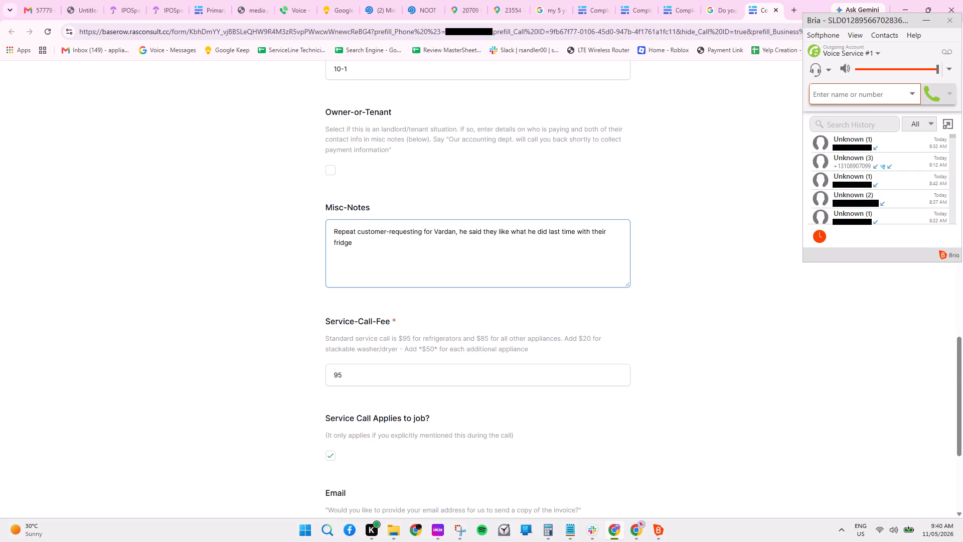
Submit the completed service call form.
{"action": "scroll", "coordinate": [498, 231], "scroll_direction": "down", "scroll_amount": 6}
{"action": "scroll", "coordinate": [487, 274], "scroll_direction": "down", "scroll_amount": 4}
{"action": "left_click", "coordinate": [623, 489]}
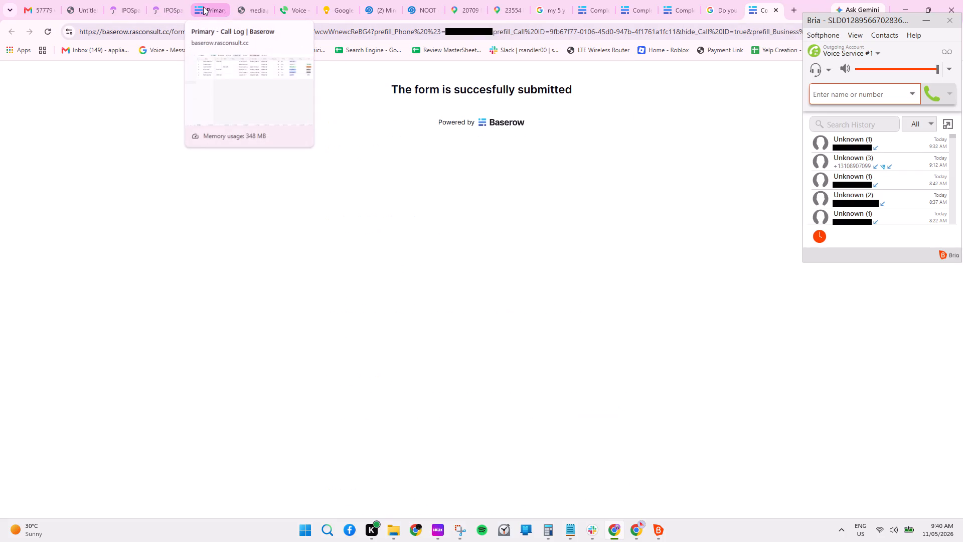
Return to the Primary view of the Call Log table and minimize the softphone window covering it.
{"action": "left_click", "coordinate": [203, 7]}
{"action": "left_click", "coordinate": [528, 343]}
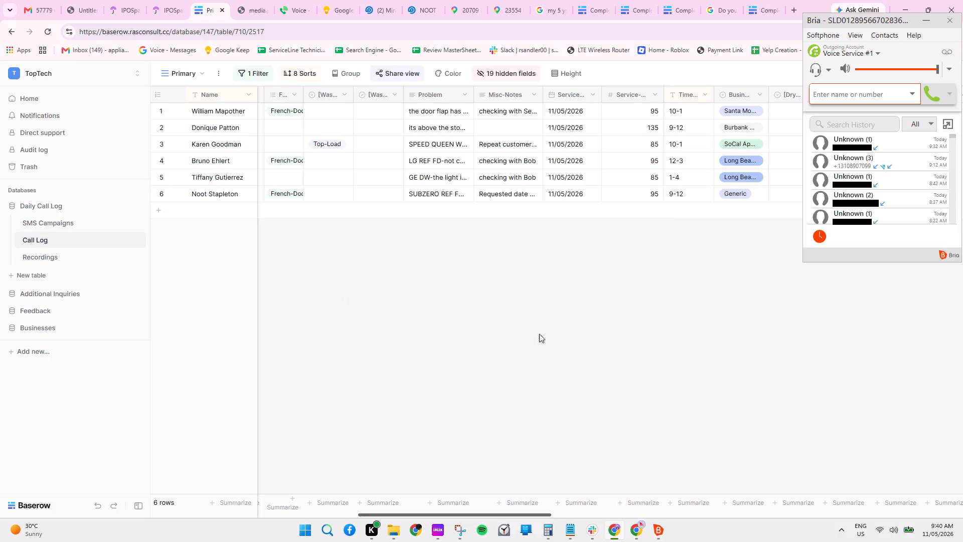
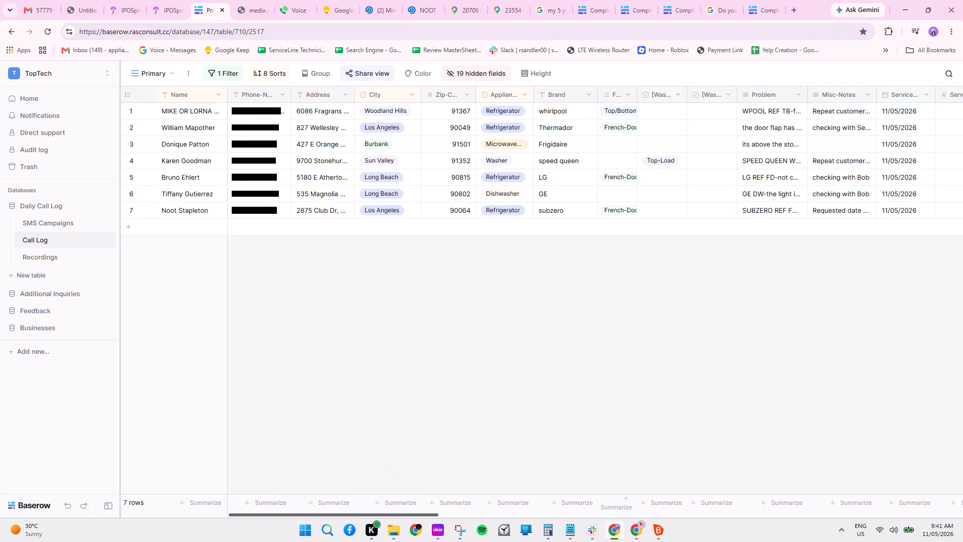
Open the Sub-Zero refrigerator customer's call log record, copy the phone number, and switch to Google Voice.
{"action": "left_click_drag", "start_coordinate": [120, 68], "coordinate": [335, 137]}
{"action": "left_click", "coordinate": [442, 357]}
{"action": "left_click_drag", "start_coordinate": [434, 515], "coordinate": [531, 515]}
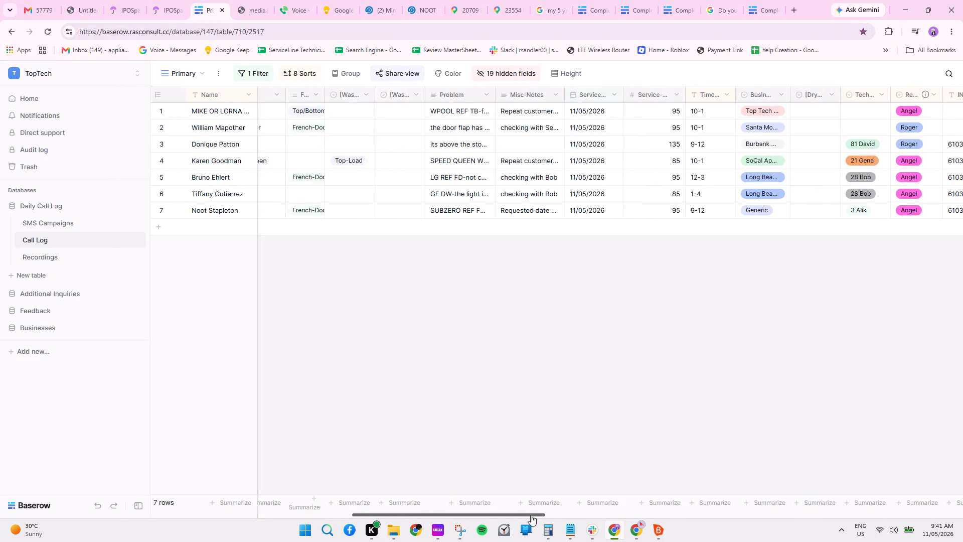
{"action": "left_click_drag", "start_coordinate": [531, 515], "coordinate": [534, 519]}
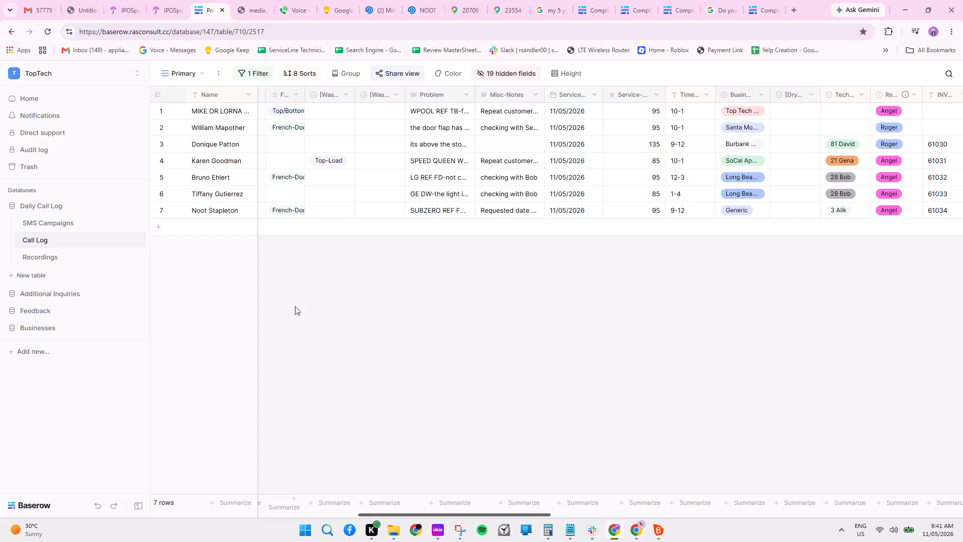
{"action": "left_click", "coordinate": [178, 209]}
{"action": "triple_click", "coordinate": [303, 216]}
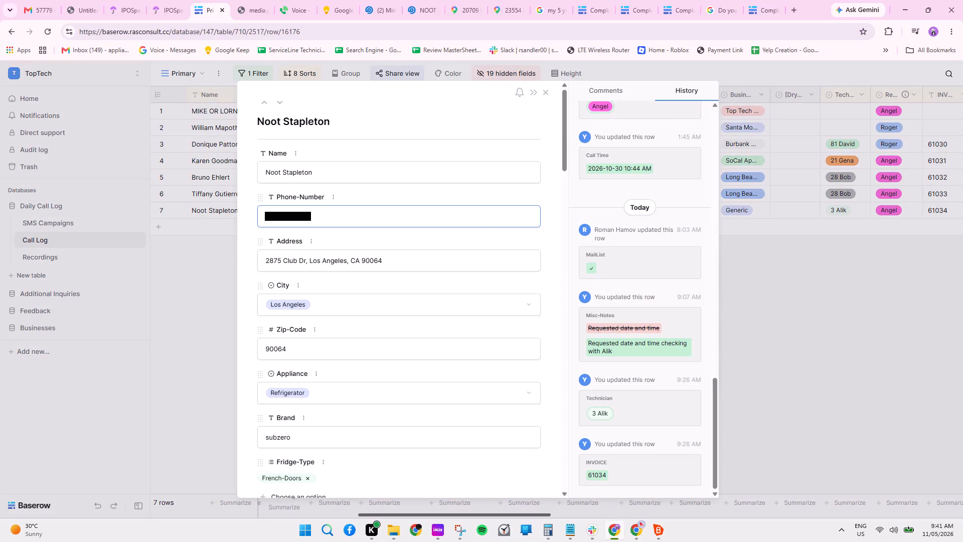
{"action": "right_click", "coordinate": [303, 216]}
{"action": "left_click", "coordinate": [339, 286]}
{"action": "left_click", "coordinate": [301, 7]}
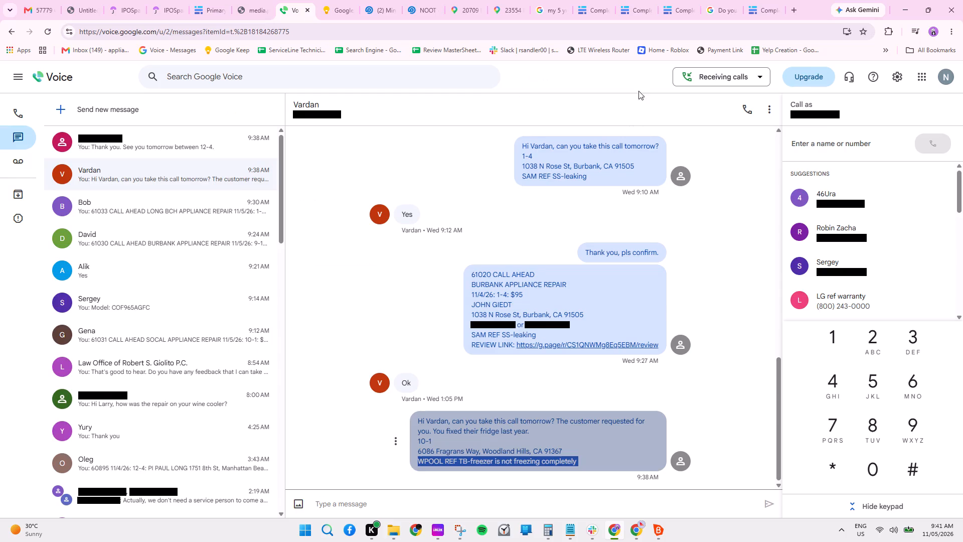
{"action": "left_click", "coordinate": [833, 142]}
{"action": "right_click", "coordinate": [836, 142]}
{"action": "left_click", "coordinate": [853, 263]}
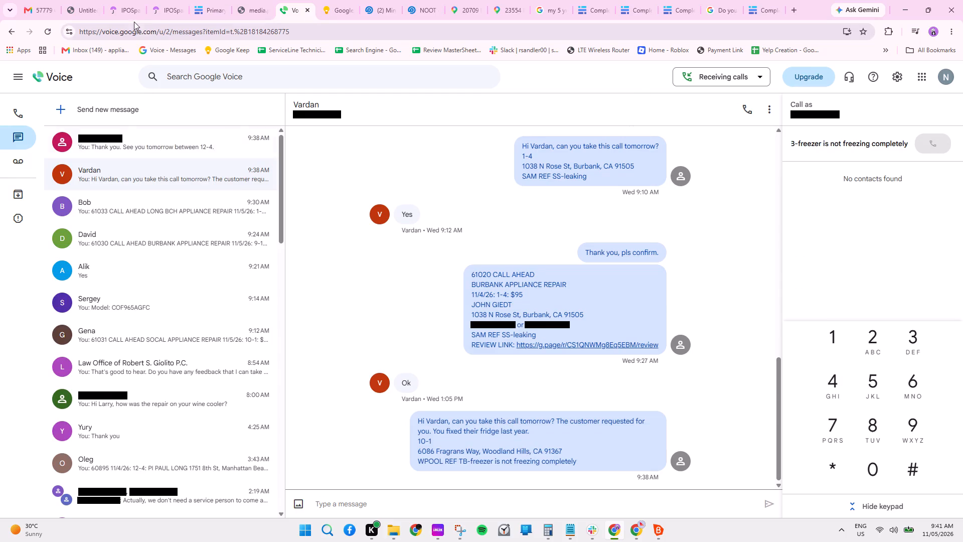
Copy the phone number from the Sub-Zero refrigerator customer's call log record and place a call to it in Google Voice.
{"action": "left_click", "coordinate": [202, 13]}
{"action": "triple_click", "coordinate": [296, 215]}
{"action": "left_click", "coordinate": [296, 215]}
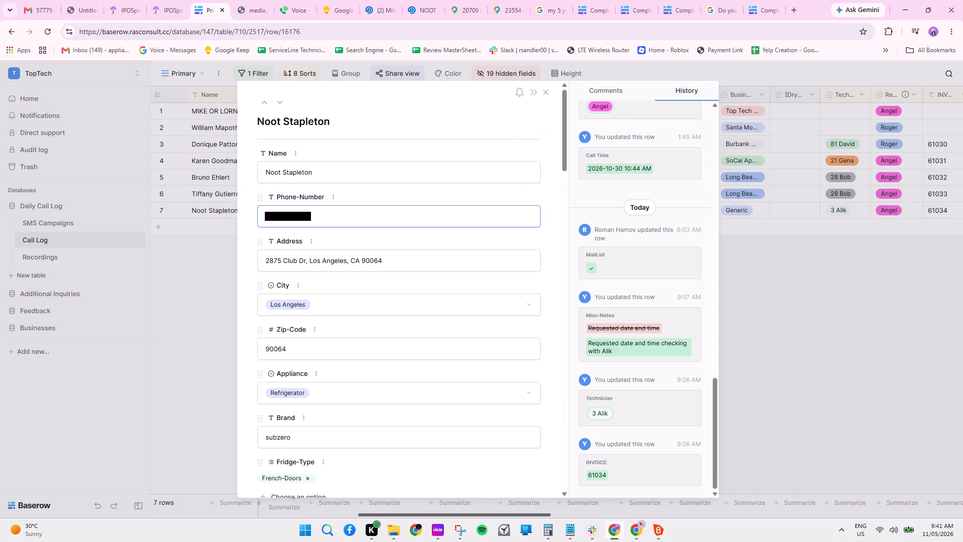
{"action": "right_click", "coordinate": [296, 215]}
{"action": "left_click", "coordinate": [335, 288]}
{"action": "left_click", "coordinate": [294, 10]}
{"action": "triple_click", "coordinate": [840, 139]}
{"action": "right_click", "coordinate": [840, 139]}
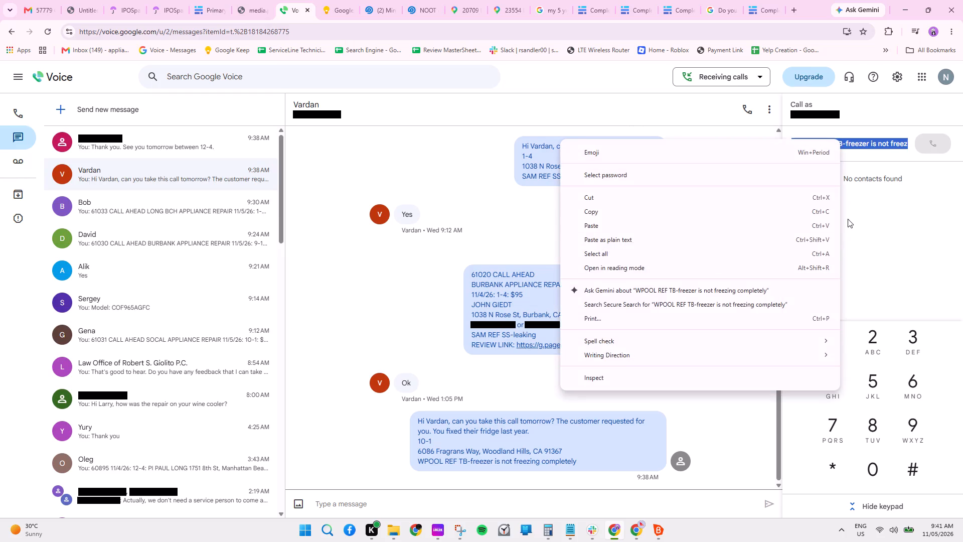
{"action": "left_click", "coordinate": [619, 223]}
{"action": "left_click", "coordinate": [922, 141]}
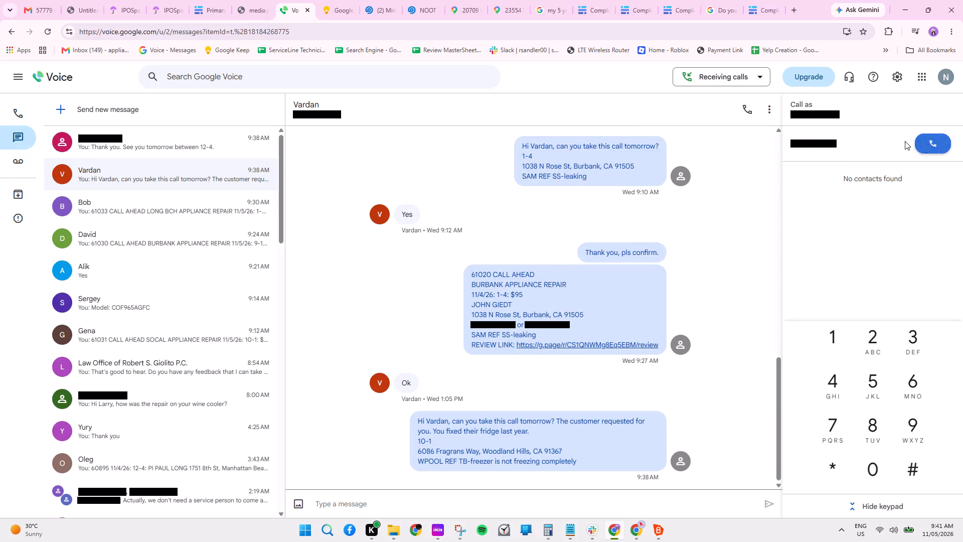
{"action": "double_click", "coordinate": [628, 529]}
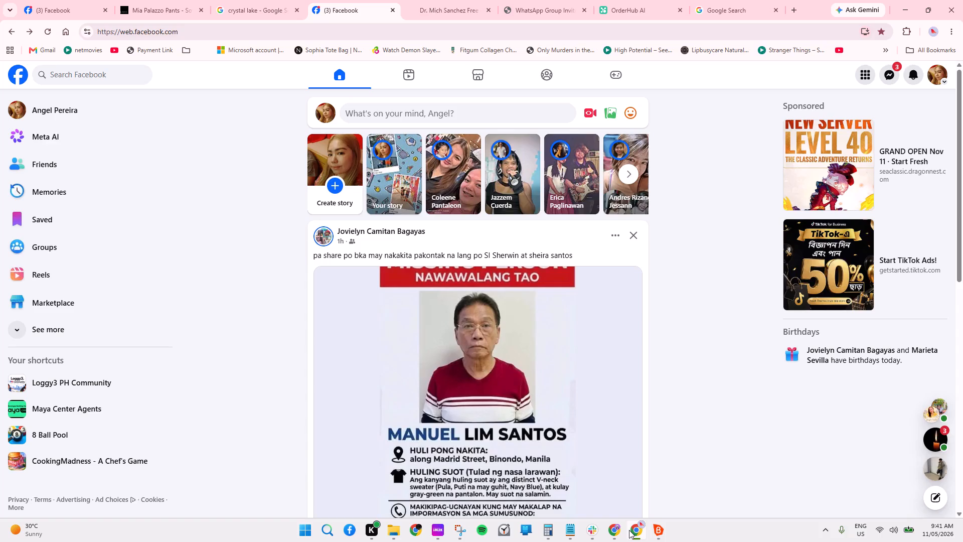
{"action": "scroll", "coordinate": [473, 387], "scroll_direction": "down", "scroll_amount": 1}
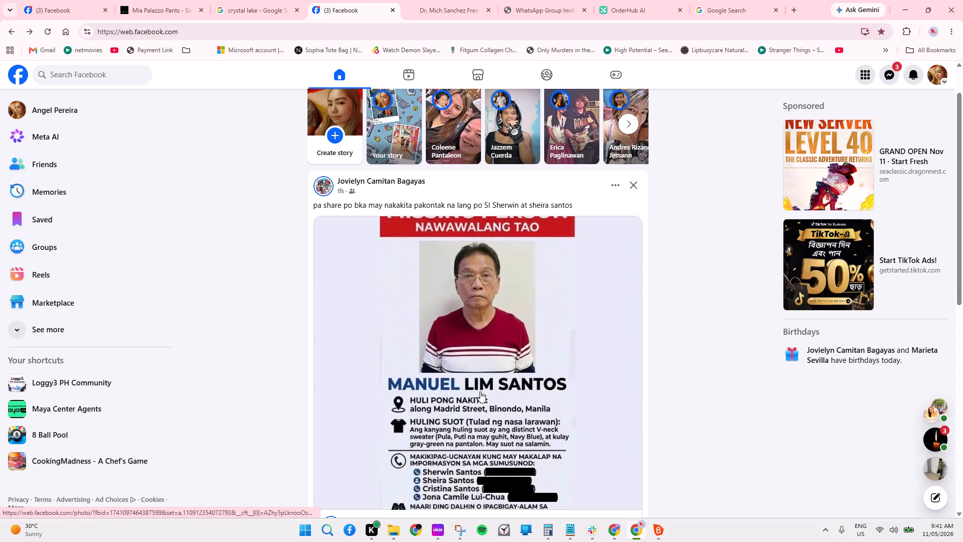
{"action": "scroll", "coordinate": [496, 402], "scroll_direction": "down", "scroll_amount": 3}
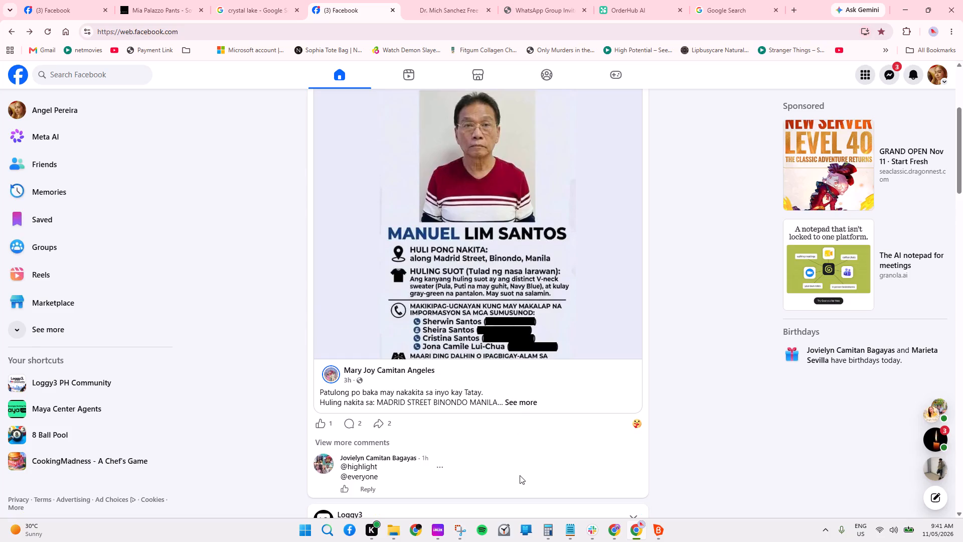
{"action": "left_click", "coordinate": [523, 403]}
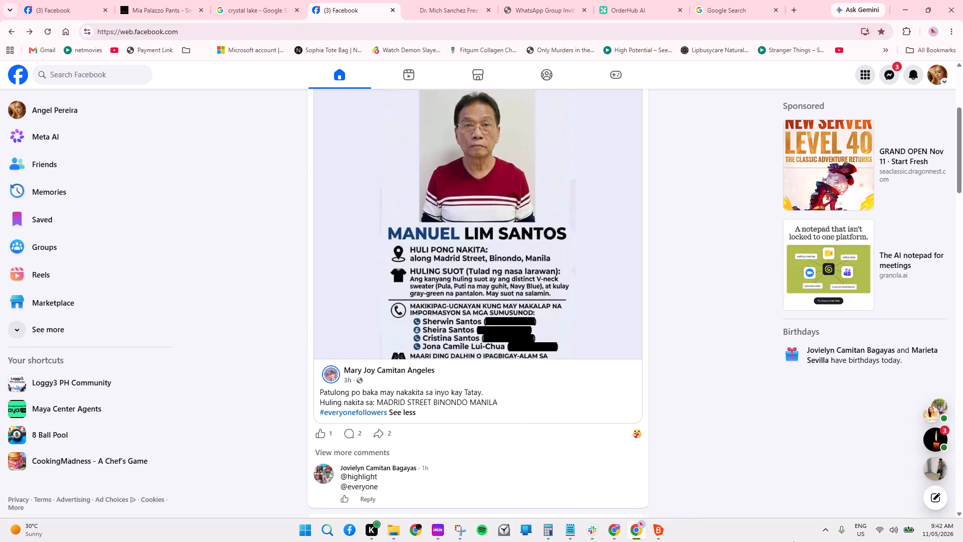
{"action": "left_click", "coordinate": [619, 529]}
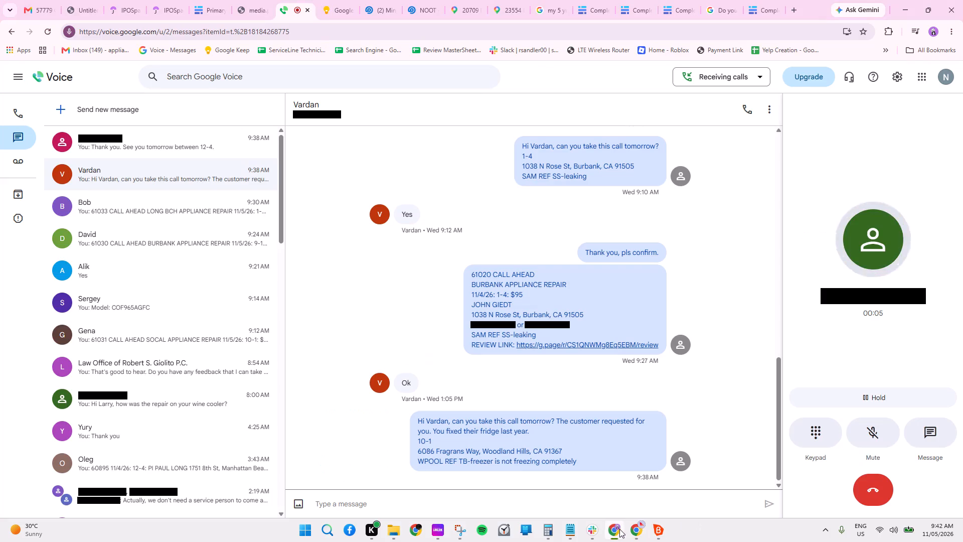
Return to the Sub-Zero customer's call log record and review the problem, miscellaneous notes, service date, fee and time window.
{"action": "left_click", "coordinate": [209, 8]}
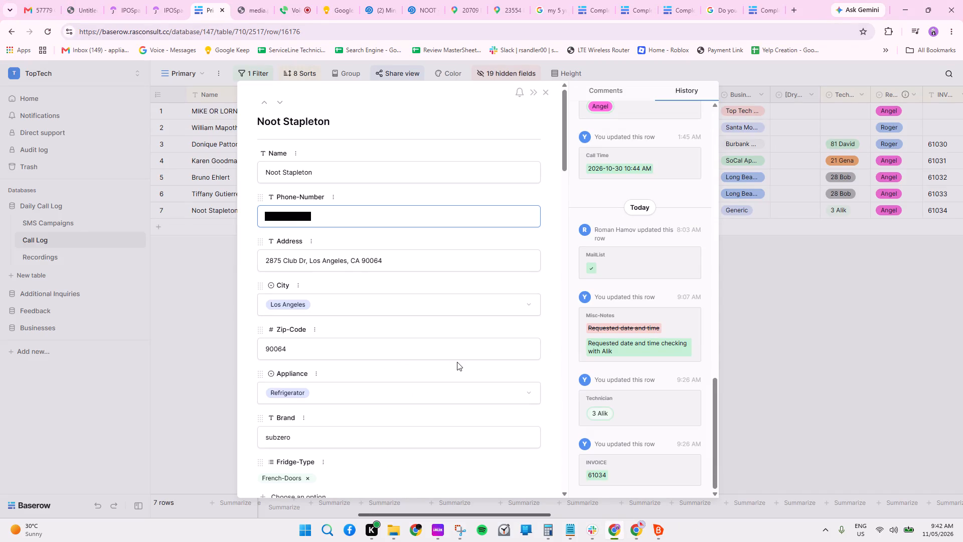
{"action": "scroll", "coordinate": [406, 430], "scroll_direction": "down", "scroll_amount": 2}
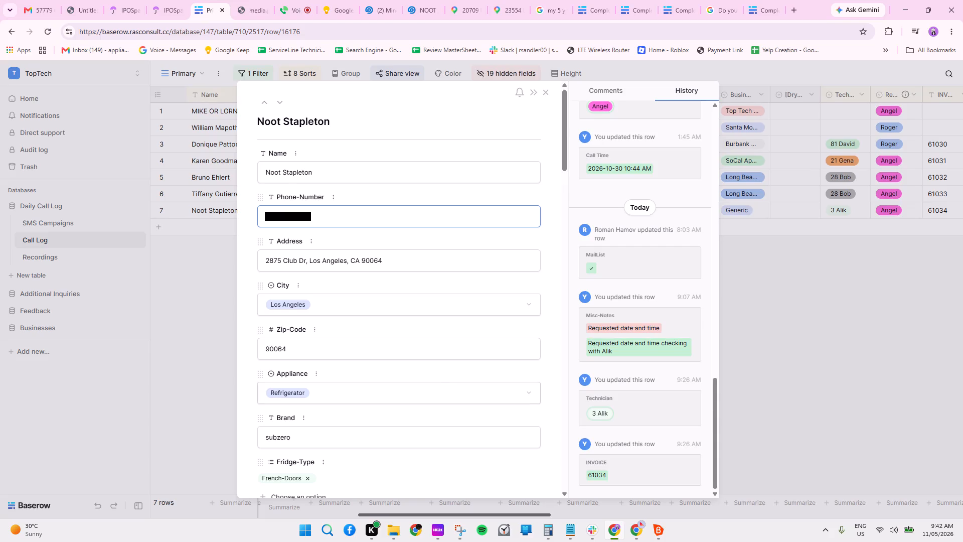
{"action": "scroll", "coordinate": [406, 430], "scroll_direction": "down", "scroll_amount": 8}
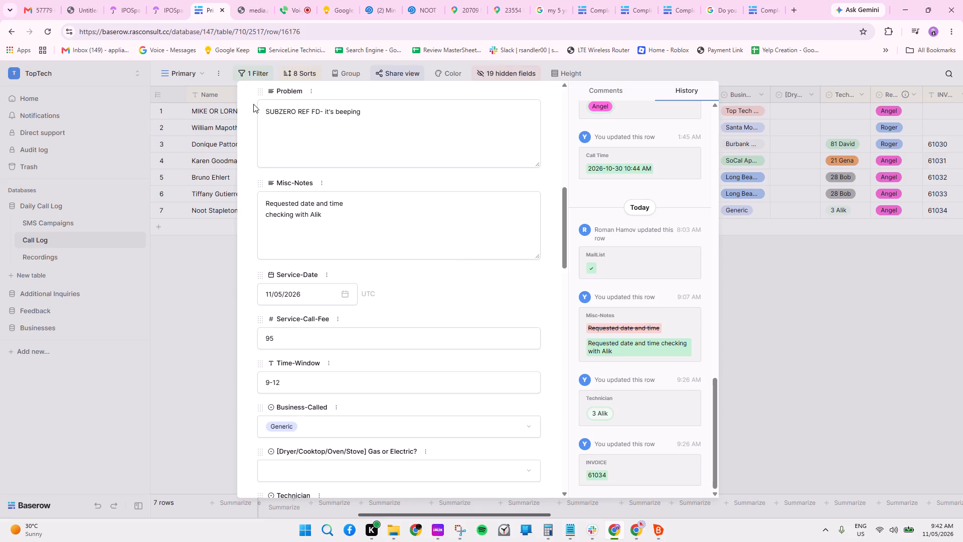
Enter 1# on the active Google Voice call's keypad and end the call.
{"action": "left_click", "coordinate": [293, 9]}
{"action": "left_click", "coordinate": [818, 428]}
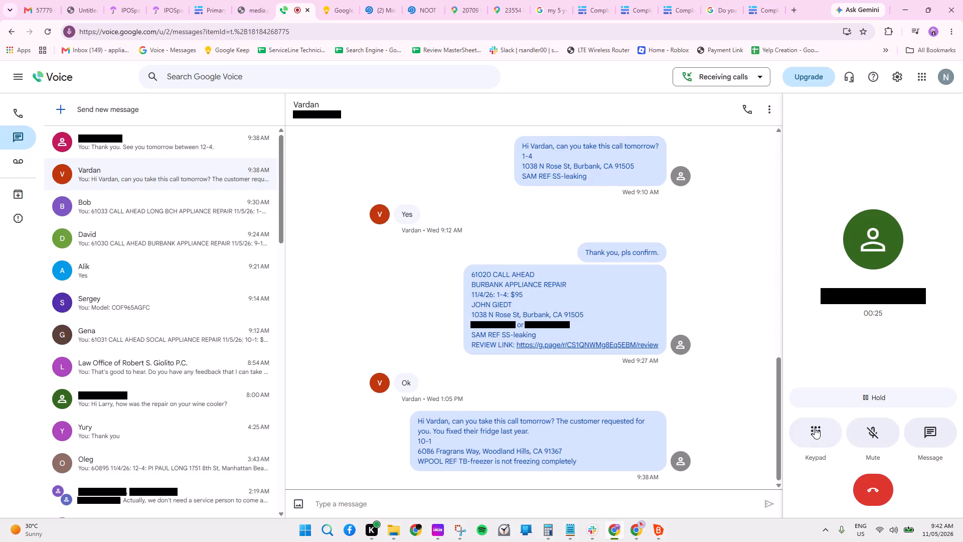
{"action": "left_click", "coordinate": [825, 312]}
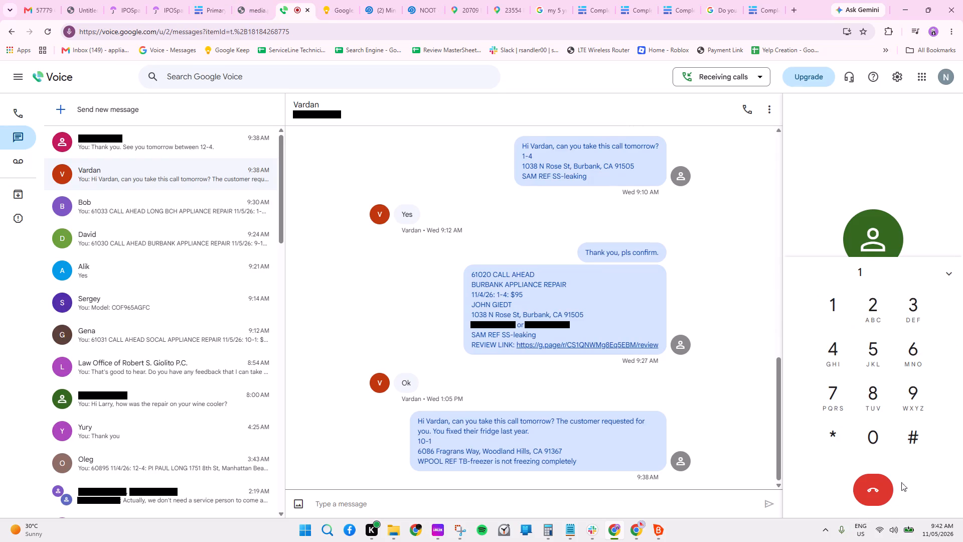
{"action": "left_click", "coordinate": [915, 436]}
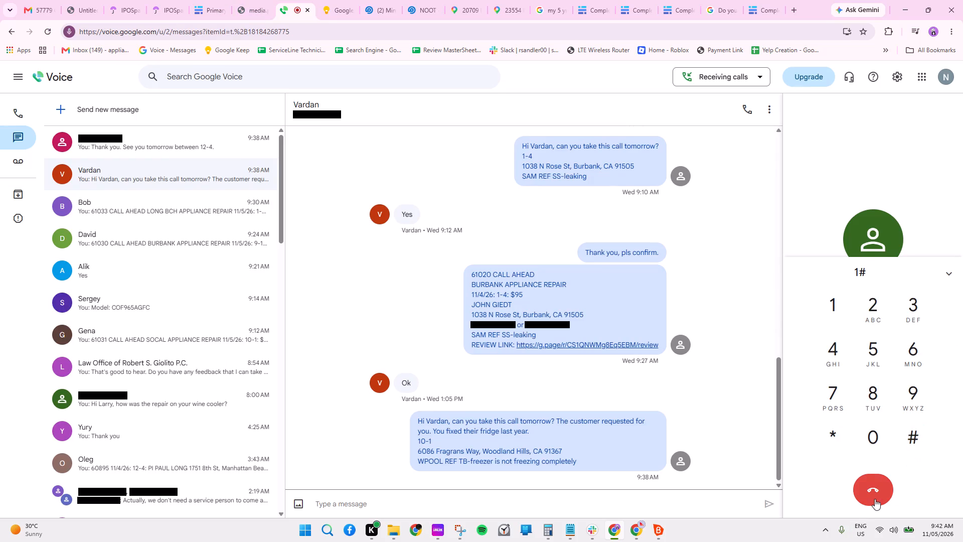
{"action": "left_click", "coordinate": [875, 499]}
Open the conversation with Oleg and place a voice call to him.
{"action": "left_click", "coordinate": [149, 469]}
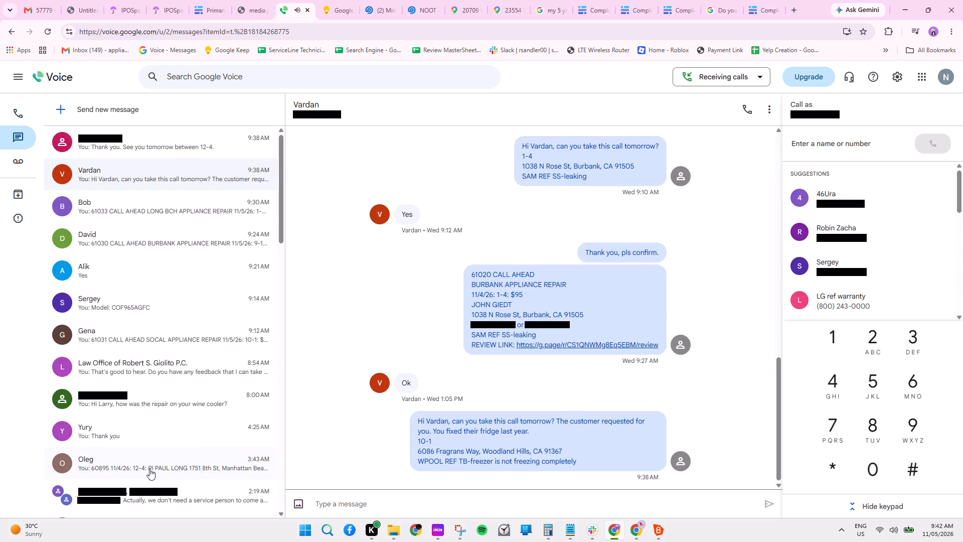
{"action": "left_click", "coordinate": [742, 112]}
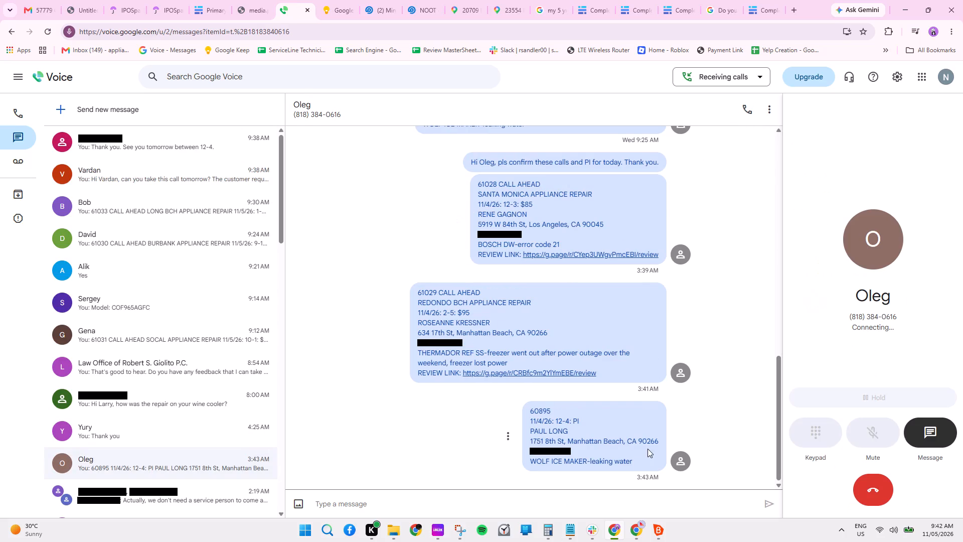
{"action": "left_click", "coordinate": [561, 495]}
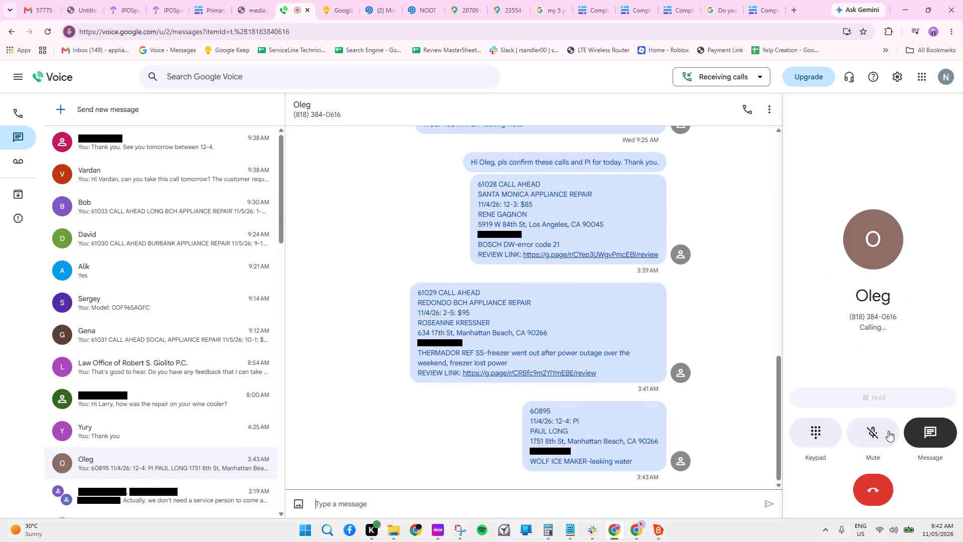
{"action": "left_click", "coordinate": [583, 506]}
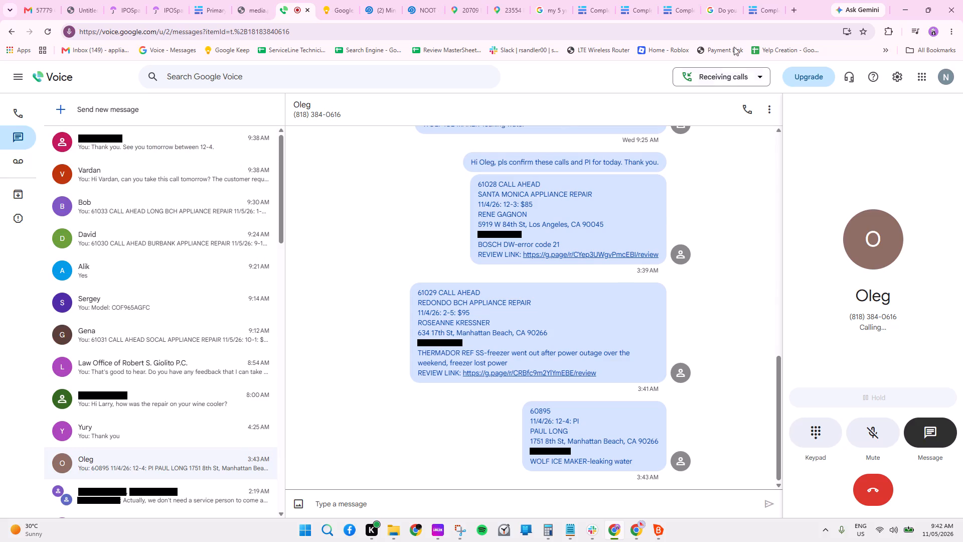
{"action": "left_click", "coordinate": [755, 9]}
{"action": "left_click", "coordinate": [291, 7]}
Review the latest messages in Vardan's conversation while the call to Oleg is ringing.
{"action": "scroll", "coordinate": [159, 235], "scroll_direction": "up", "scroll_amount": 4}
{"action": "left_click", "coordinate": [166, 186]}
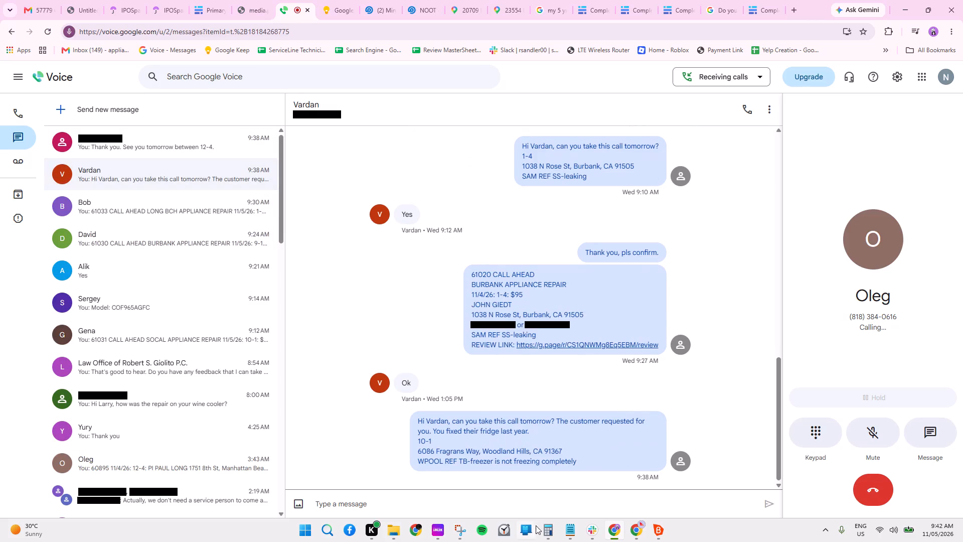
{"action": "left_click", "coordinate": [540, 507]}
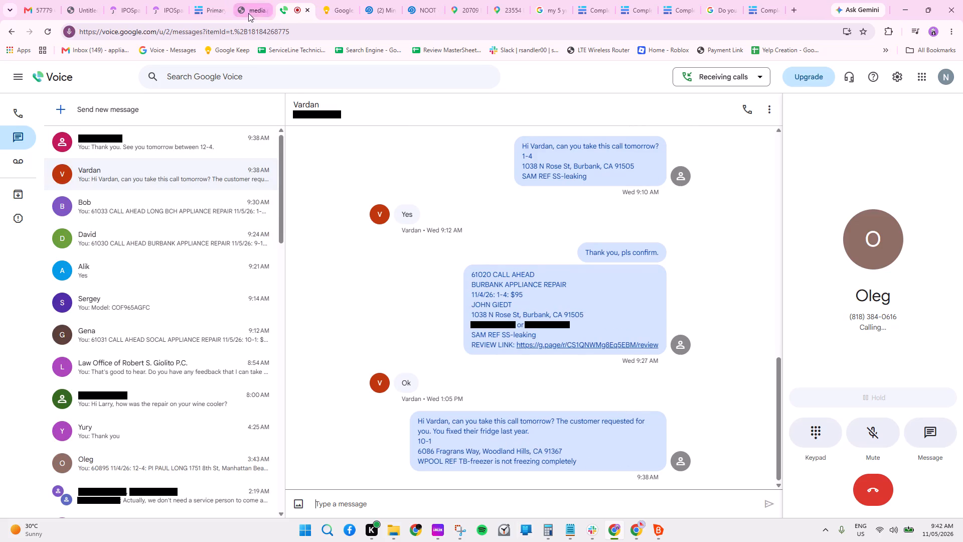
Close the media recording page and return to Google Voice.
{"action": "left_click", "coordinate": [248, 13]}
{"action": "left_click", "coordinate": [263, 13]}
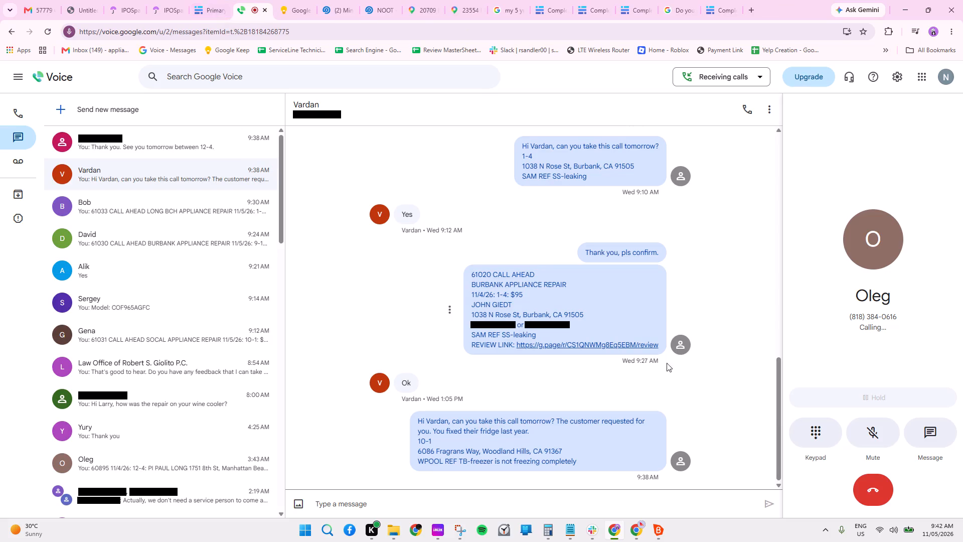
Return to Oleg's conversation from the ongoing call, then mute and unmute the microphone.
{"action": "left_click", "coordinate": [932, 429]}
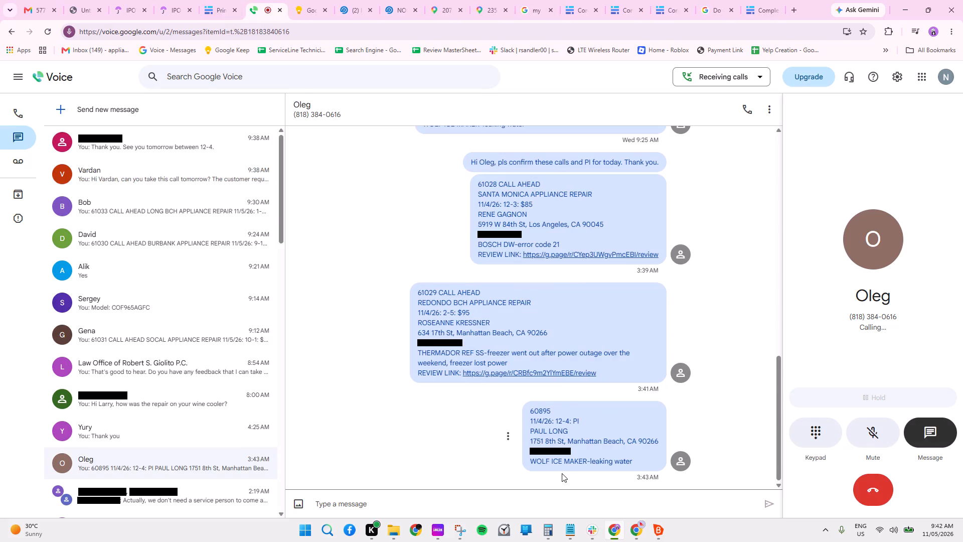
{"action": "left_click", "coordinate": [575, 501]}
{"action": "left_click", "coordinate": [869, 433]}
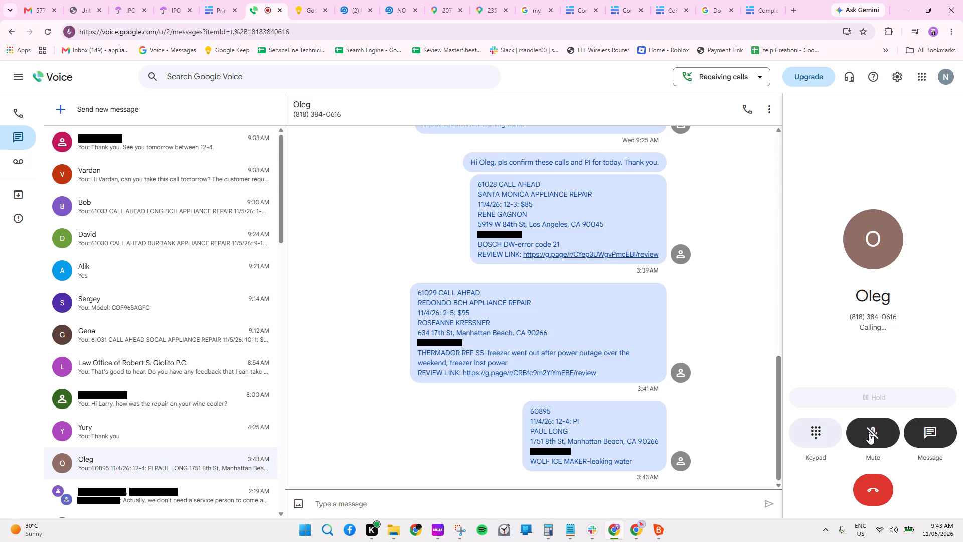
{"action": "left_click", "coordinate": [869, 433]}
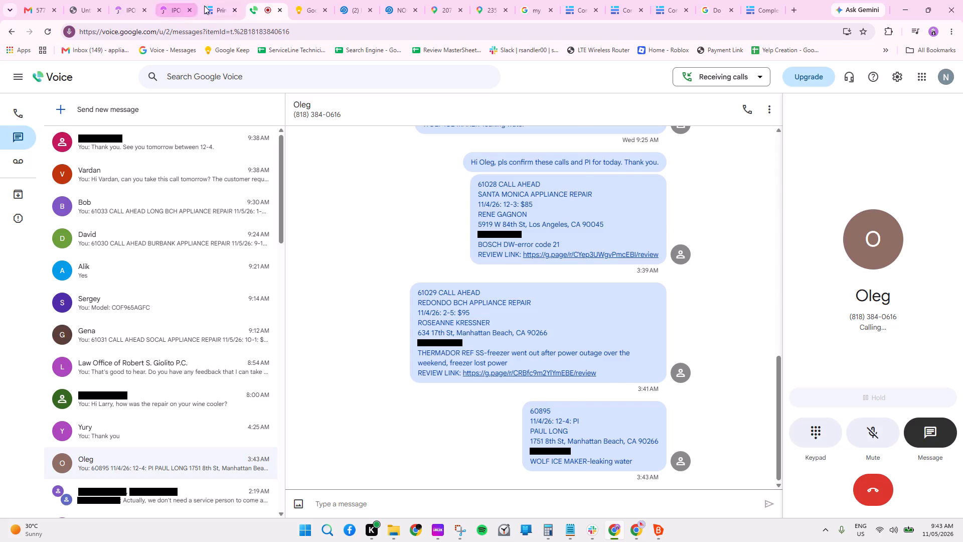
Close the Sub-Zero record, review the Thermador refrigerator customer's record in the call log, and return to Google Voice.
{"action": "left_click_drag", "start_coordinate": [210, 7], "coordinate": [214, 9]}
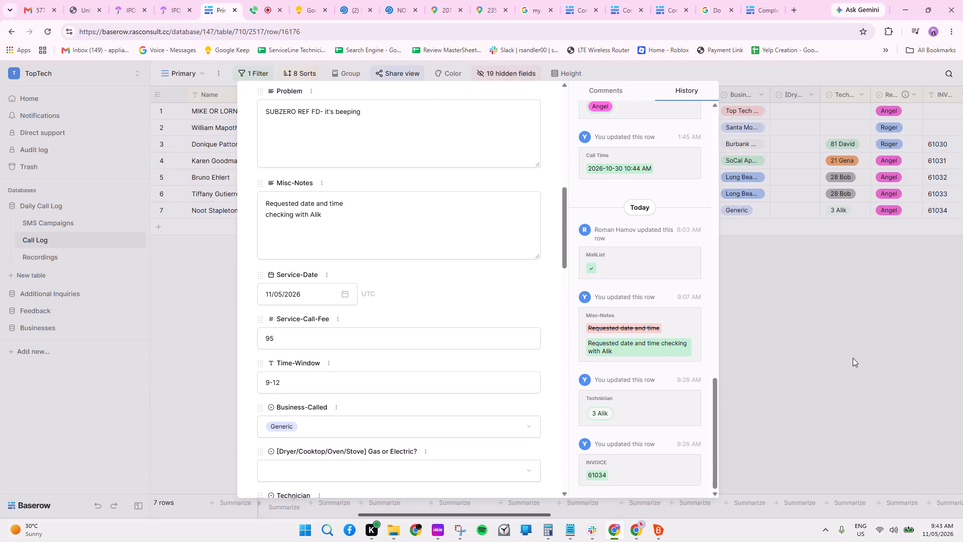
{"action": "left_click", "coordinate": [819, 337]}
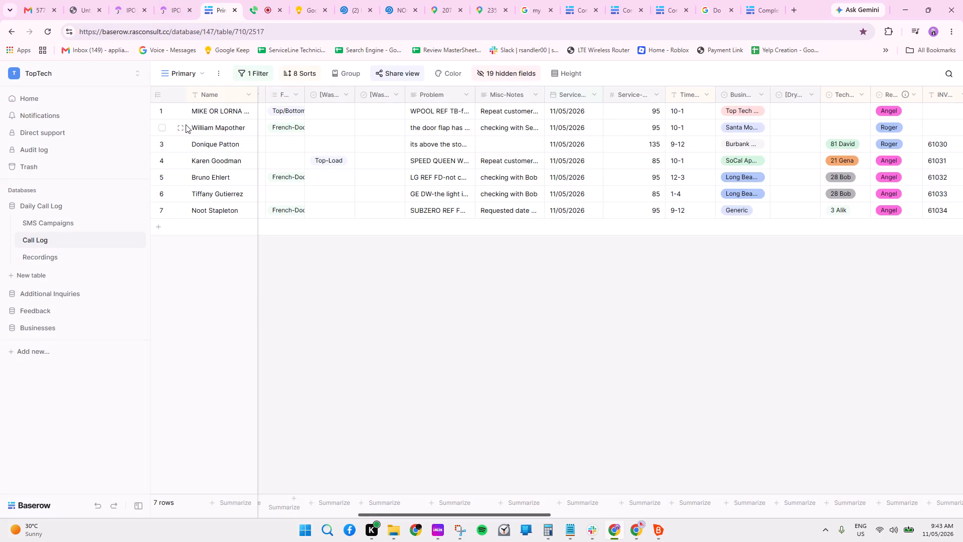
{"action": "left_click", "coordinate": [182, 127]}
{"action": "scroll", "coordinate": [434, 433], "scroll_direction": "down", "scroll_amount": 1}
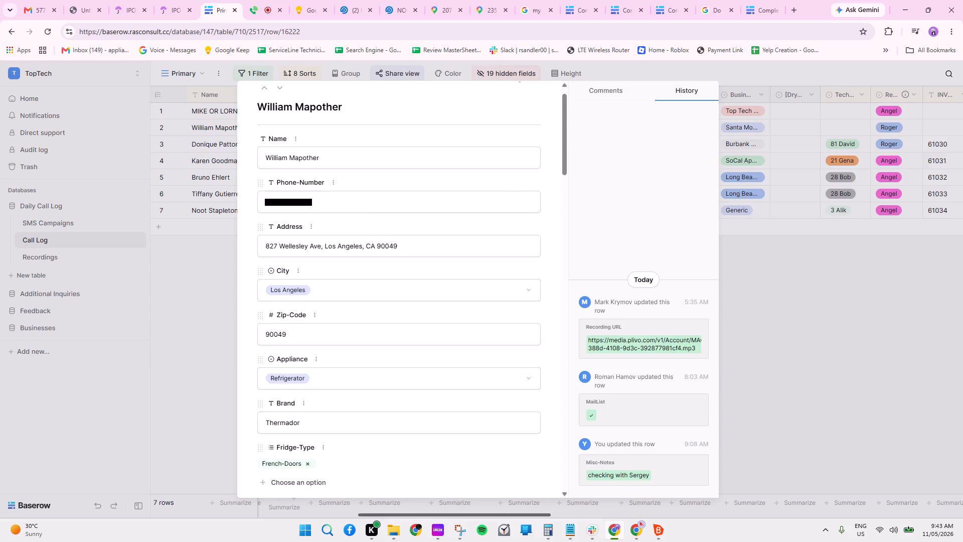
{"action": "left_click", "coordinate": [799, 381]}
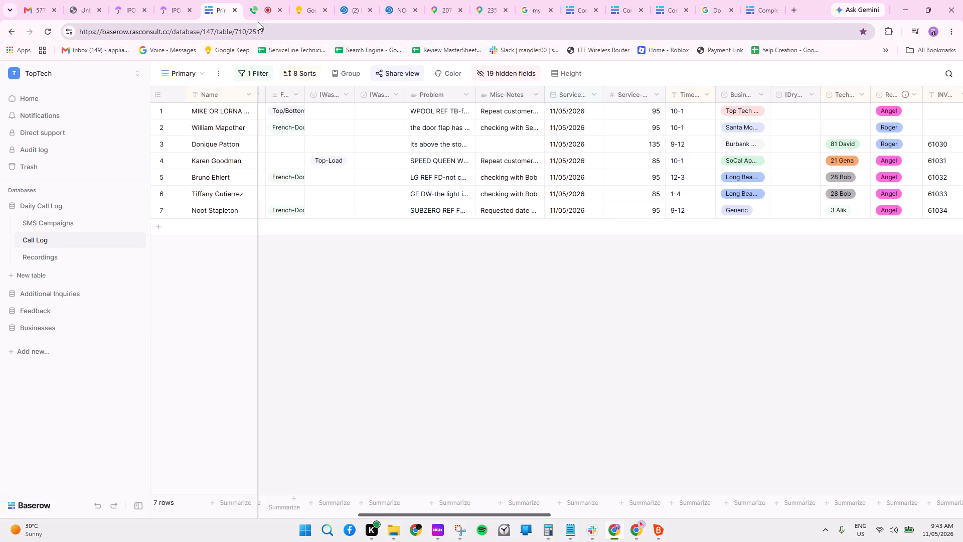
{"action": "left_click", "coordinate": [258, 9]}
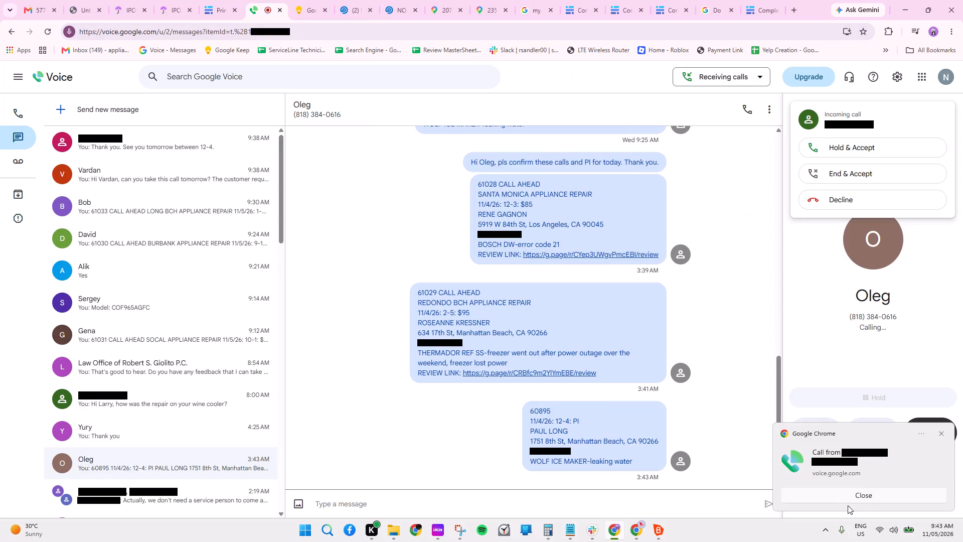
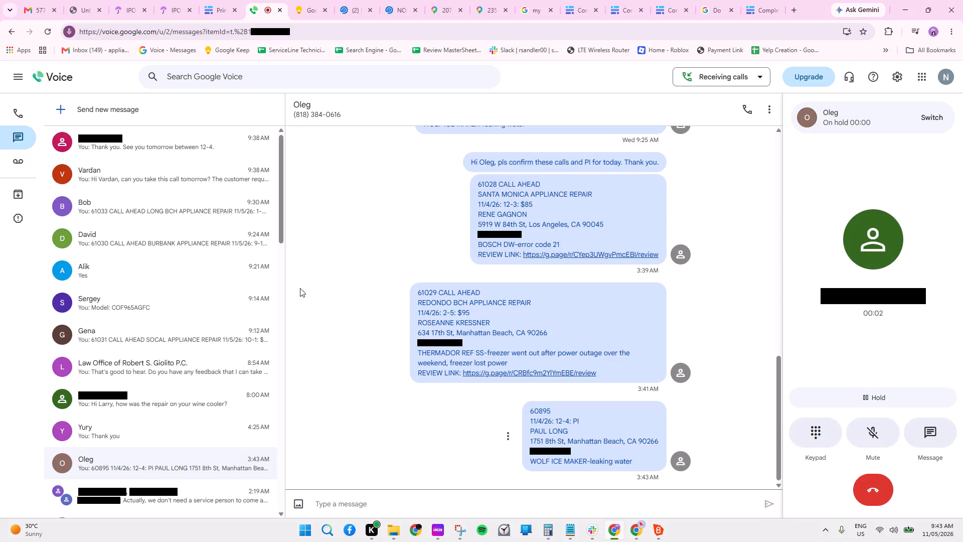
End the active customer call, and end the held call with Oleg as well.
{"action": "left_click", "coordinate": [539, 509]}
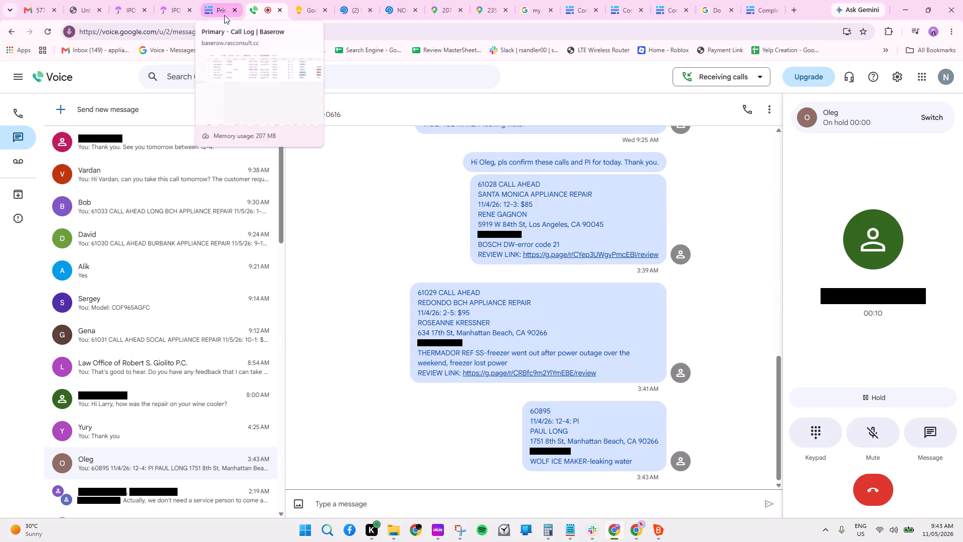
{"action": "left_click", "coordinate": [541, 504]}
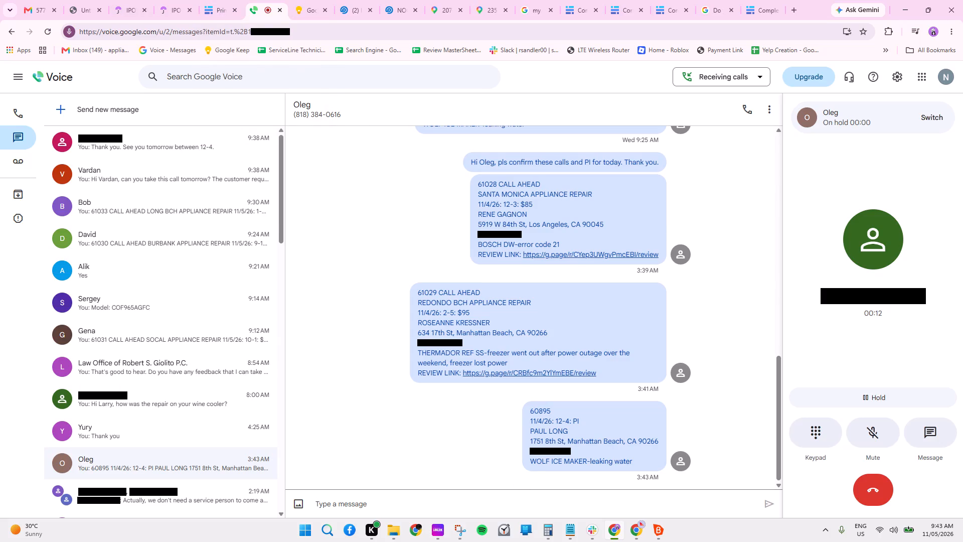
{"action": "left_click", "coordinate": [541, 505]}
{"action": "left_click", "coordinate": [872, 496]}
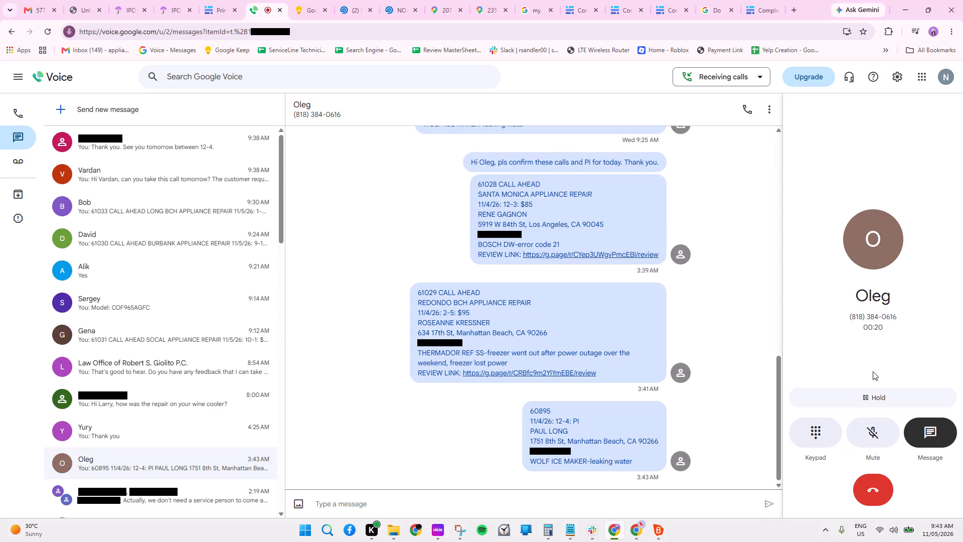
{"action": "left_click", "coordinate": [883, 361]}
{"action": "left_click", "coordinate": [869, 484]}
{"action": "left_click", "coordinate": [469, 510]}
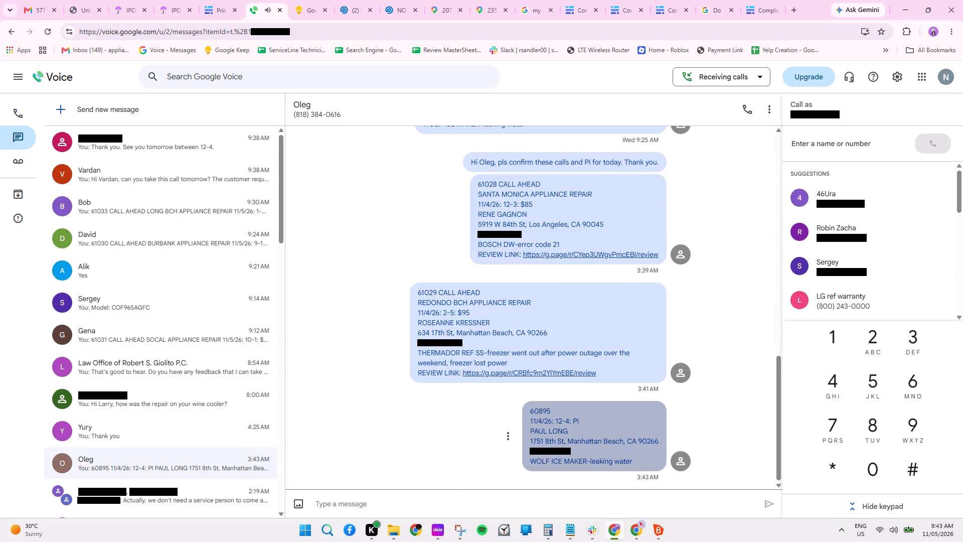
{"action": "double_click", "coordinate": [535, 414]}
{"action": "key", "text": "ctrl+c"}
{"action": "left_click_drag", "start_coordinate": [369, 489], "coordinate": [378, 498]}
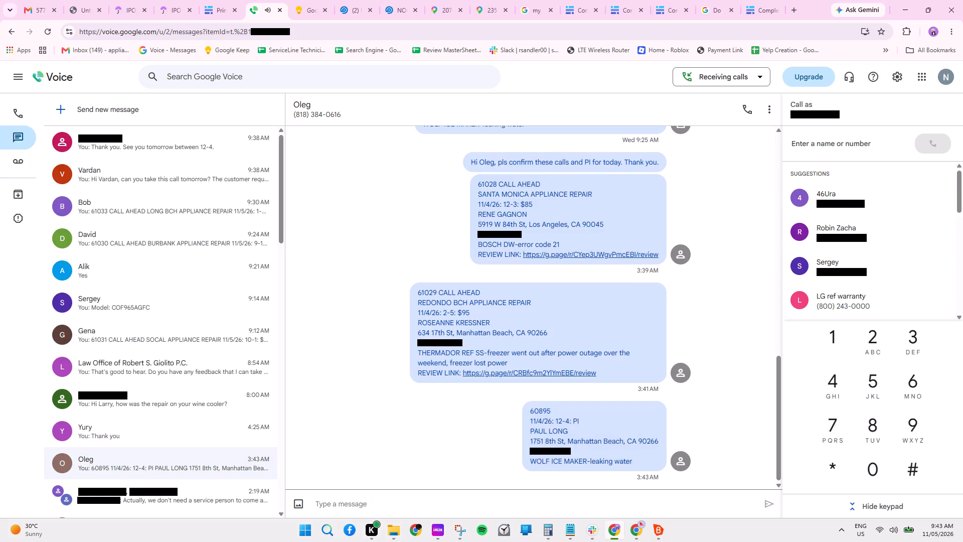
{"action": "left_click", "coordinate": [509, 505]}
{"action": "type", "text": "Hi Oleg, he agreed to reschedule the parts installation tomorro"}
{"action": "key", "text": "w"}
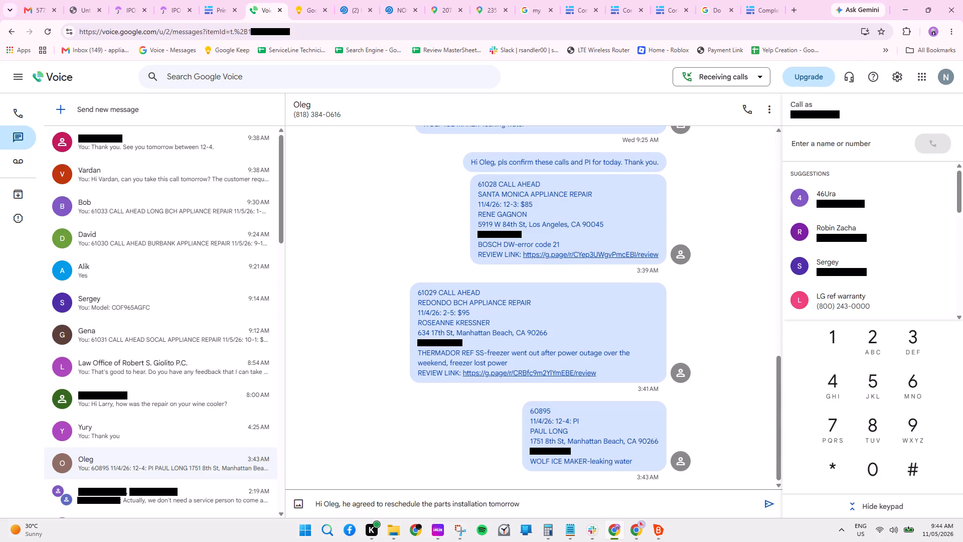
{"action": "key", "text": "space"}
{"action": "type", "text": "12-4"}
{"action": "type", "text": ".Invocie"}
{"action": "key", "text": "space"}
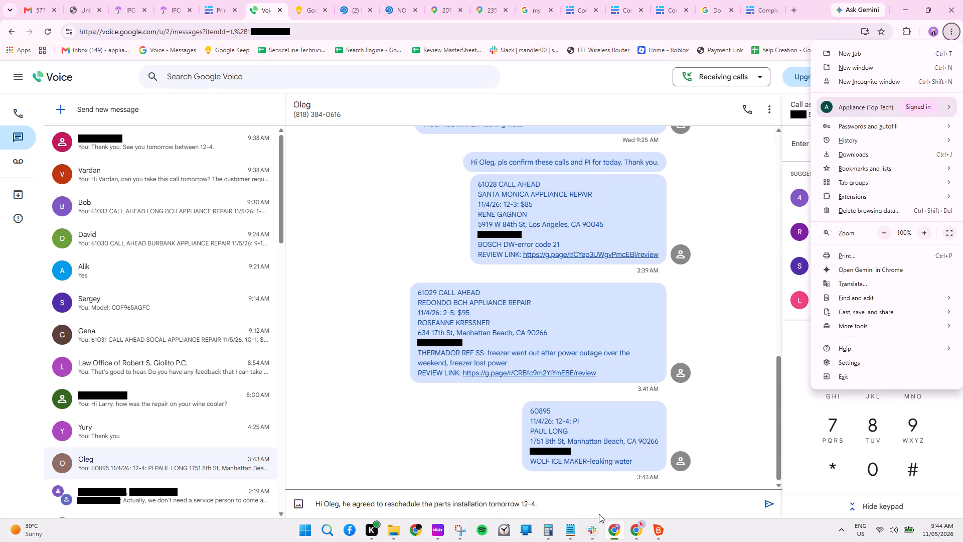
{"action": "left_click", "coordinate": [591, 505]}
{"action": "key", "text": "space"}
{"action": "type", "text": "Invoice"}
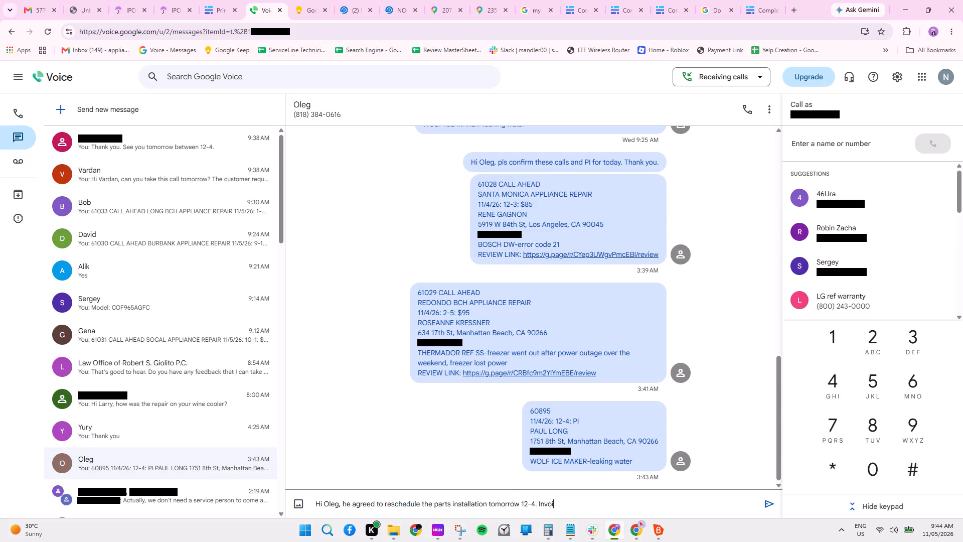
{"action": "key", "text": "space"}
{"action": "key", "text": "ctrl+v"}
{"action": "key", "text": "BackSpace"}
{"action": "key", "text": "period"}
{"action": "key", "text": "Return"}
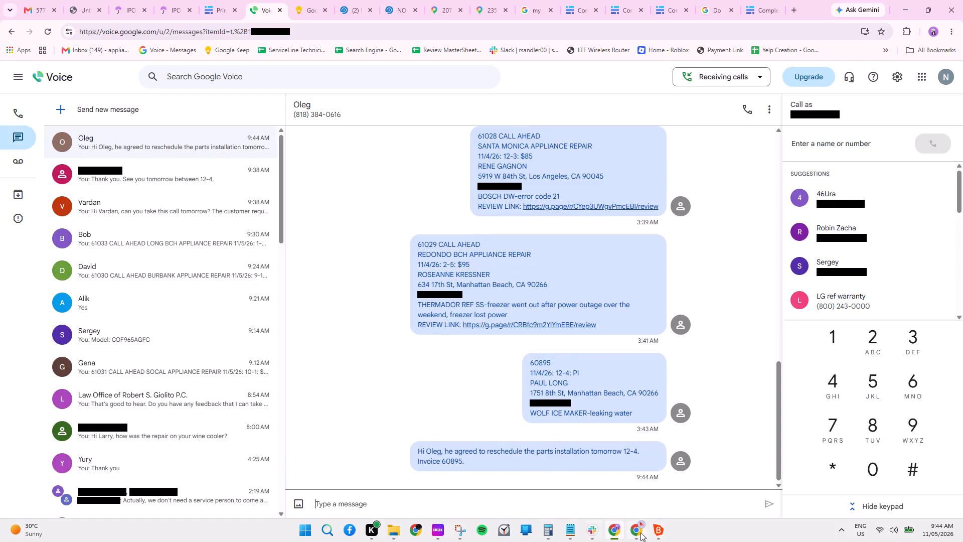
Switch to Bria, look up Oleg by entering "ol", call him, and end the call.
{"action": "left_click", "coordinate": [658, 527]}
{"action": "left_click", "coordinate": [874, 96]}
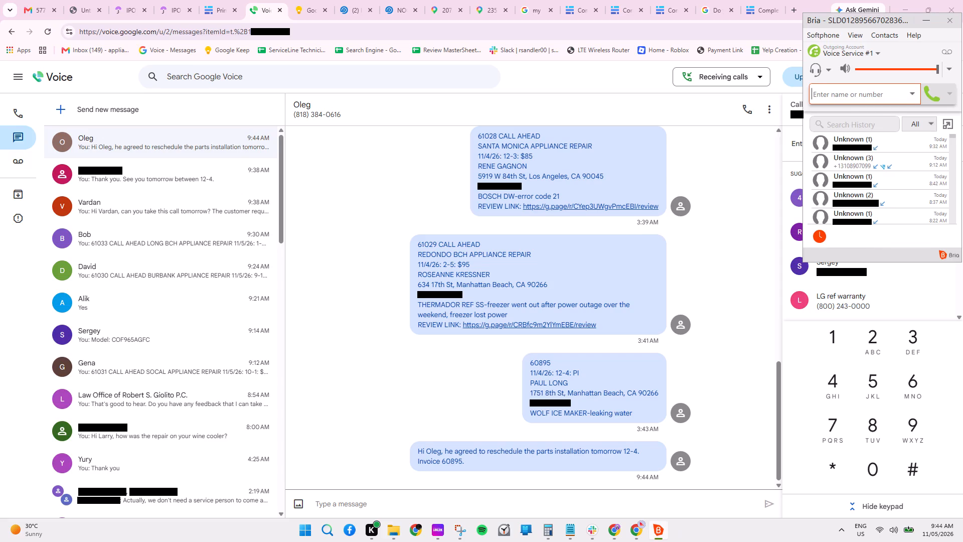
{"action": "type", "text": "ol"}
{"action": "left_click", "coordinate": [872, 113]}
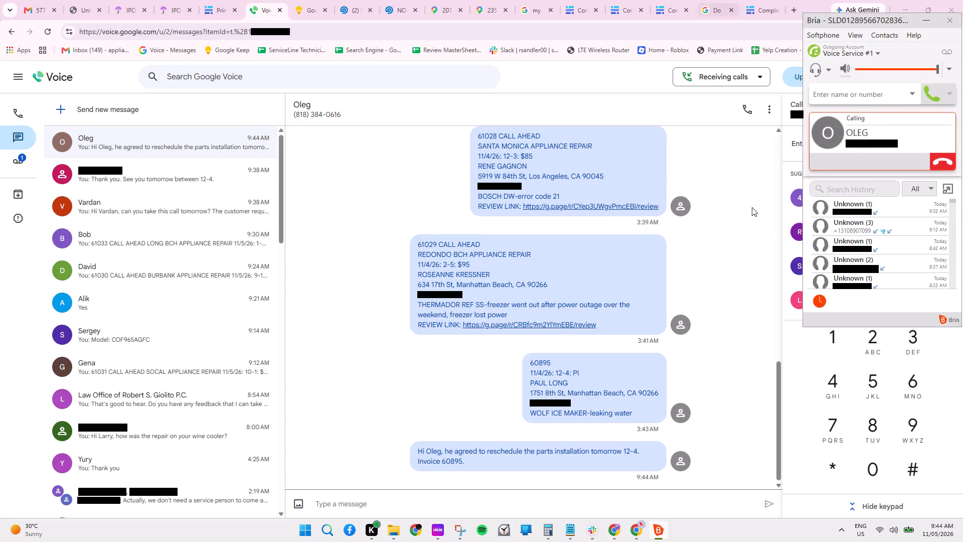
{"action": "left_click", "coordinate": [937, 163]}
Play Oleg's new voicemail in Google Voice and return to the message conversations.
{"action": "left_click", "coordinate": [19, 161]}
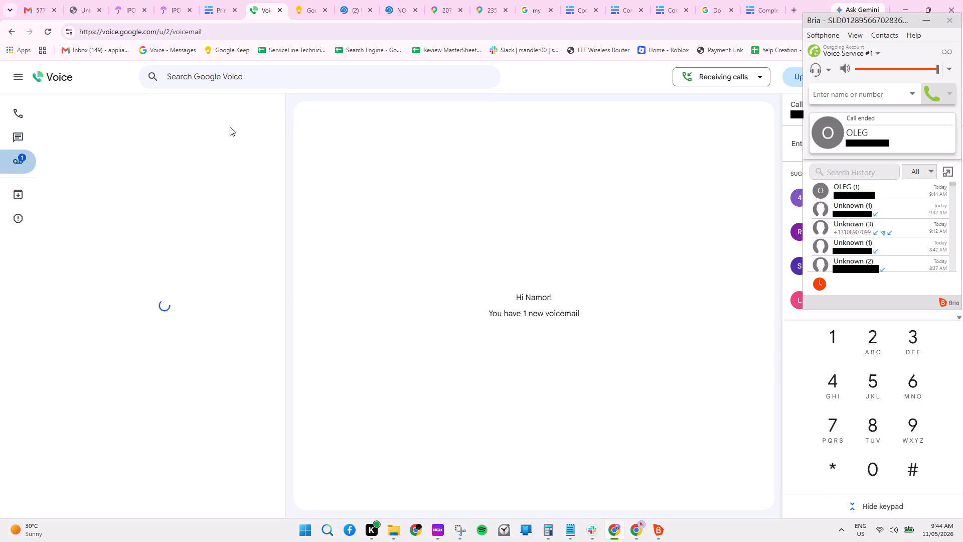
{"action": "left_click", "coordinate": [149, 117]}
{"action": "left_click_drag", "start_coordinate": [318, 232], "coordinate": [323, 231]}
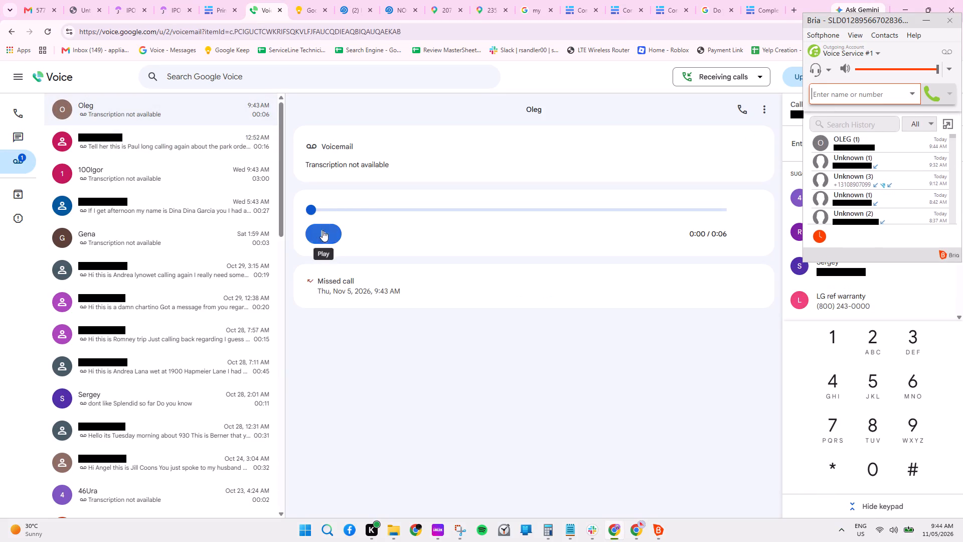
{"action": "left_click", "coordinate": [18, 137]}
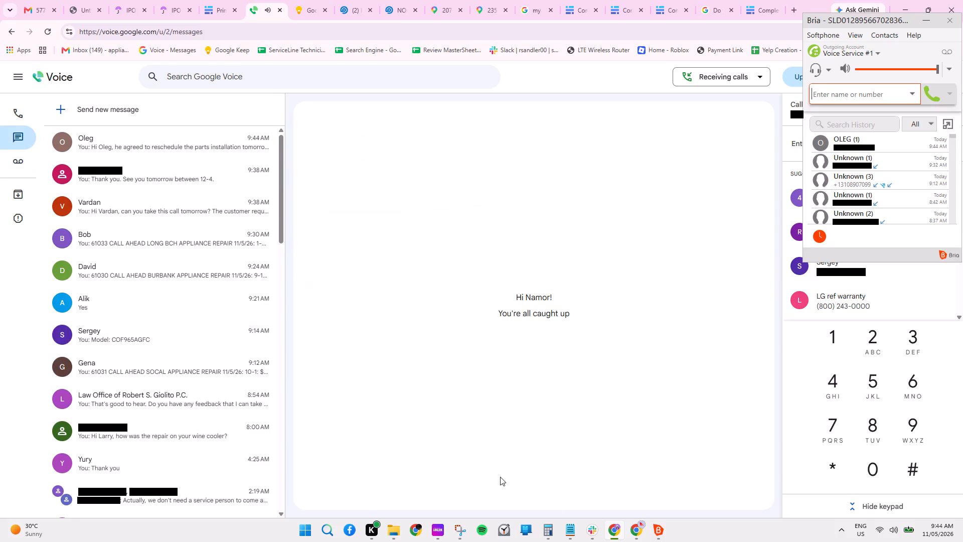